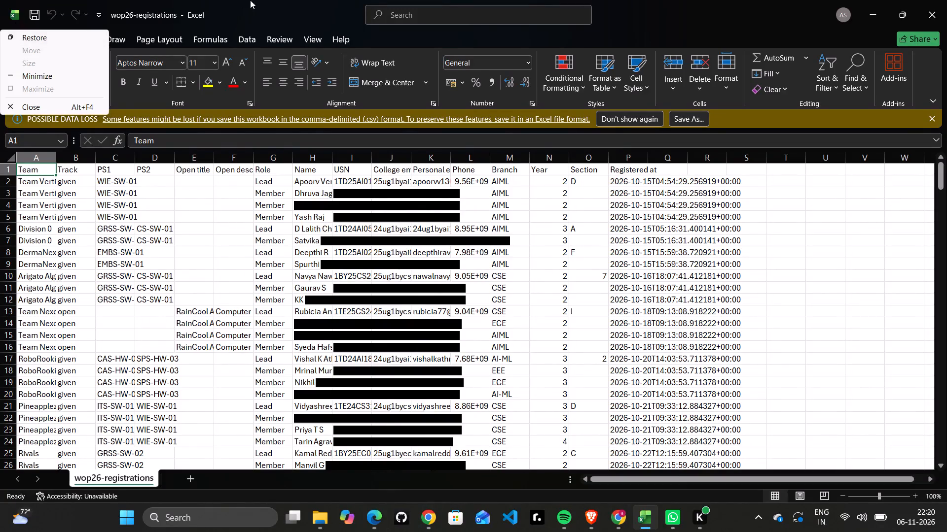
pyautogui.click(255, 0)
pyautogui.click(20, 37)
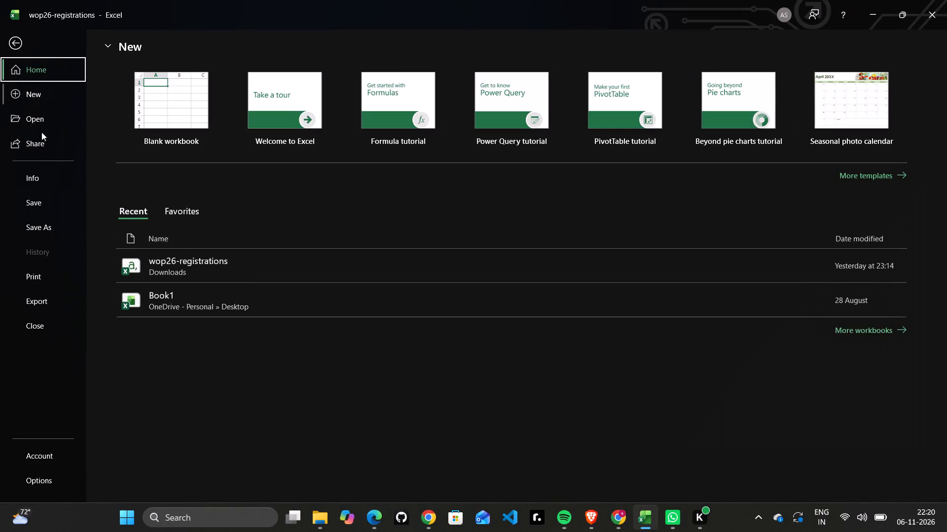
pyautogui.click(41, 98)
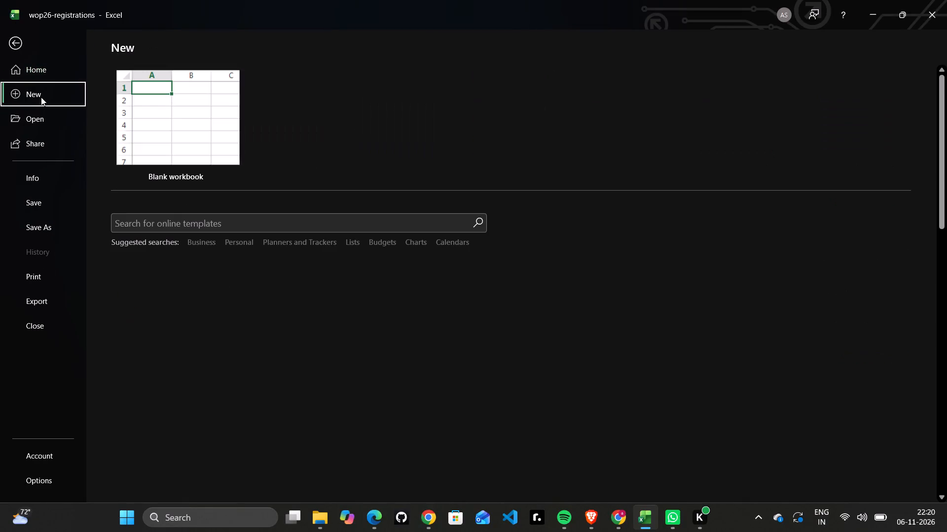
pyautogui.click(162, 118)
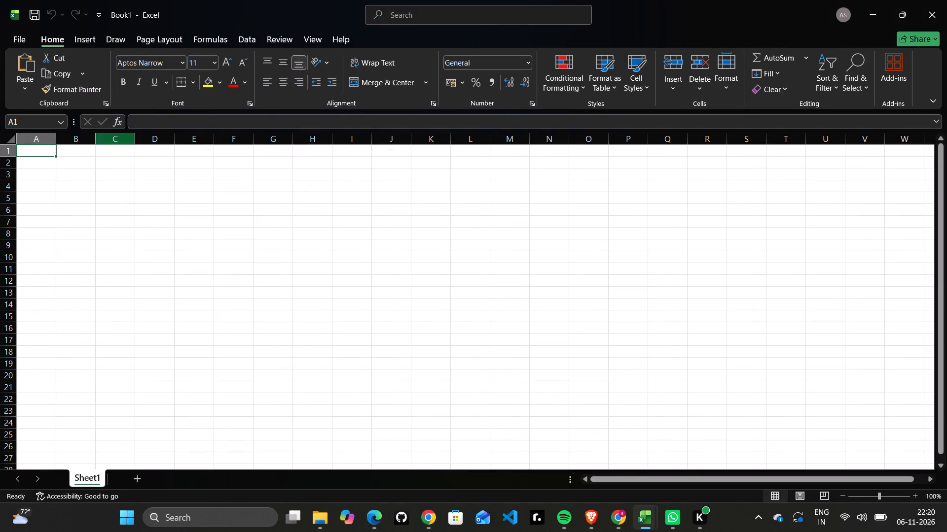
# Widen column A and enter the header TEAM NAME in cell A1.
pyautogui.moveTo(58, 139); pyautogui.dragTo(143, 141)
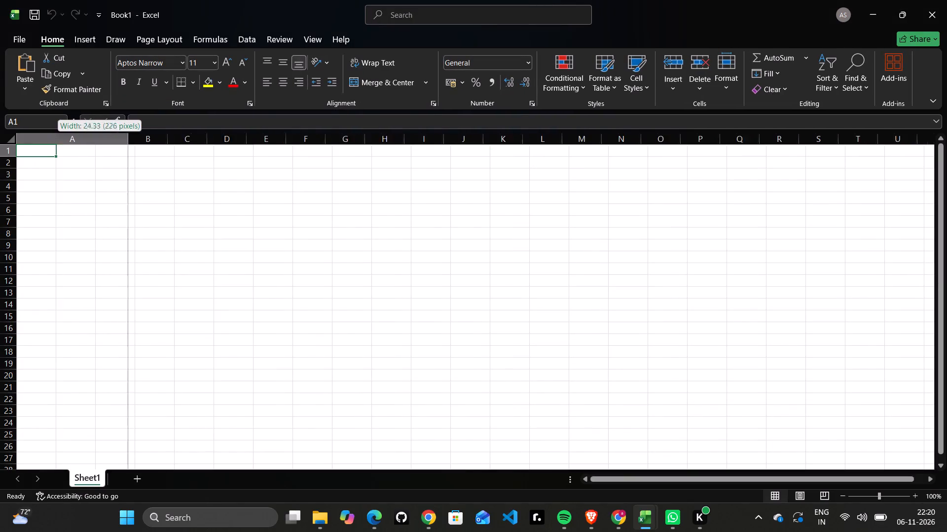
pyautogui.moveTo(143, 141); pyautogui.dragTo(155, 142)
pyautogui.click(116, 151)
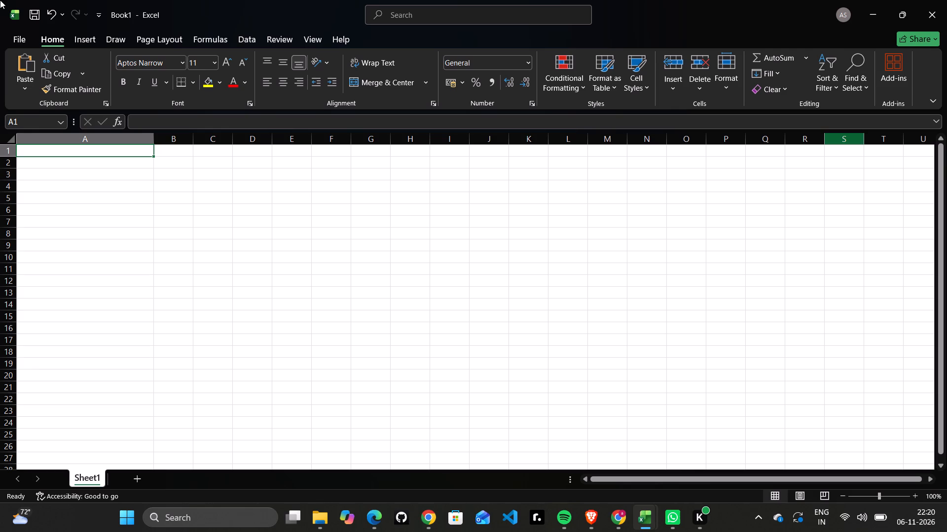
pyautogui.press('t')
pyautogui.press('BackSpace')
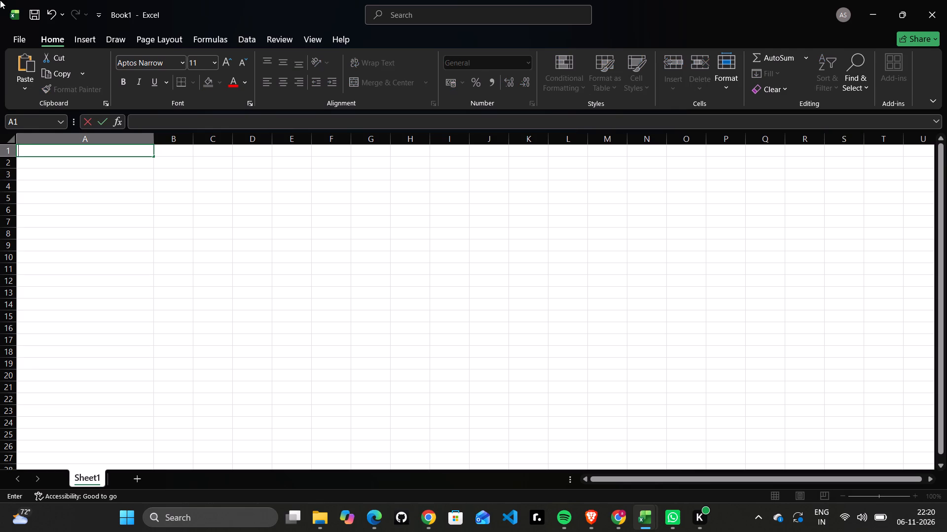
pyautogui.hotkey('shift', 'r')
pyautogui.hotkey('shift', 'BackSpace')
pyautogui.write('TEAM NAME')
pyautogui.press('space')
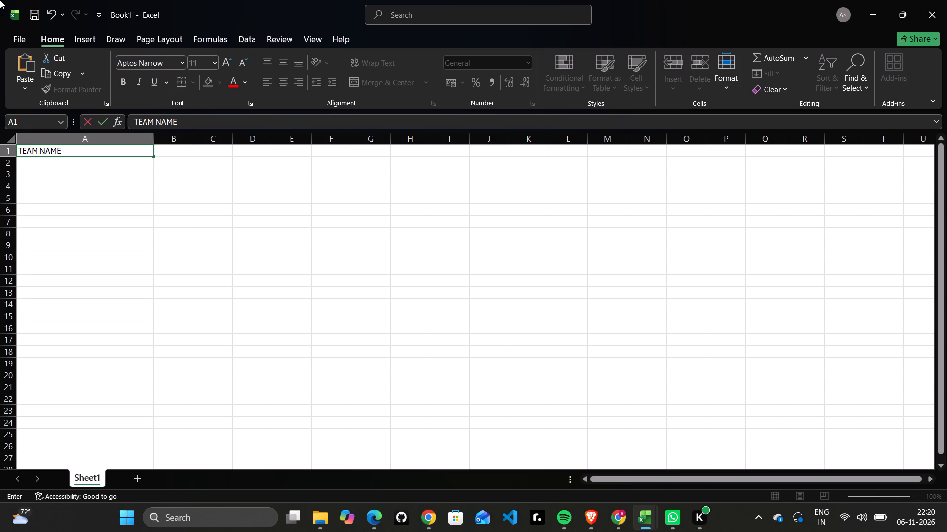
# Widen column B and enter the header TEAM LEADER in cell B1.
pyautogui.click(168, 150)
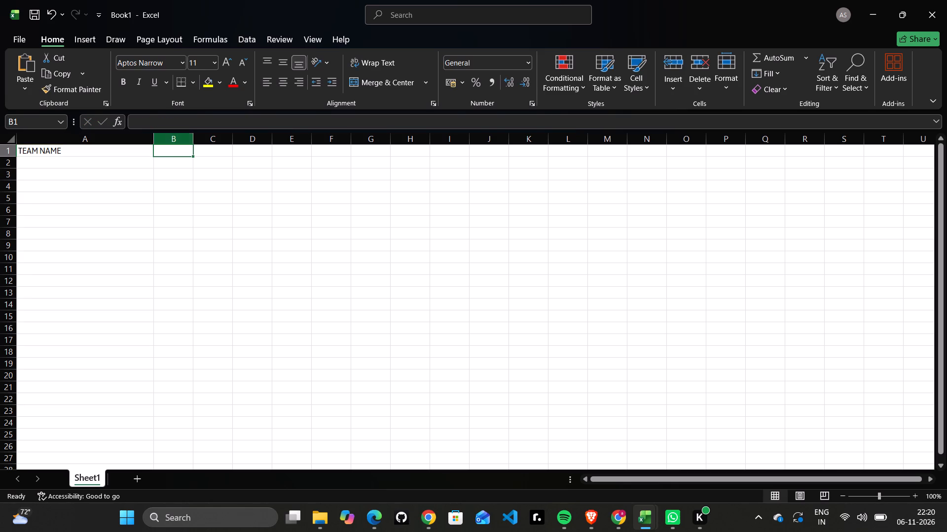
pyautogui.moveTo(193, 140); pyautogui.dragTo(257, 155)
pyautogui.click(225, 148)
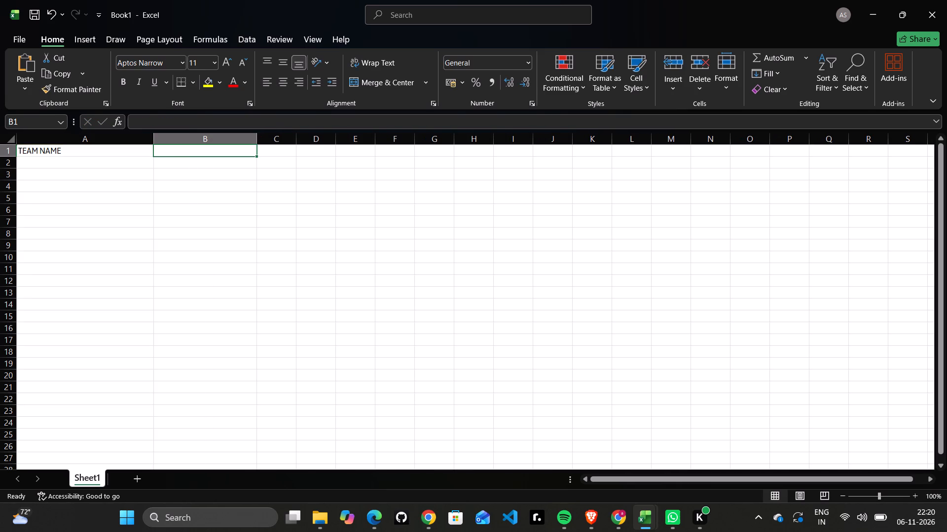
pyautogui.write('te')
pyautogui.press('a')
pyautogui.write('m leader')
pyautogui.press('space')
pyautogui.press('BackSpace')
pyautogui.press('BackSpace')
pyautogui.press('BackSpace')
pyautogui.press('BackSpace')
pyautogui.press('BackSpace')
pyautogui.press('BackSpace')
pyautogui.press('BackSpace')
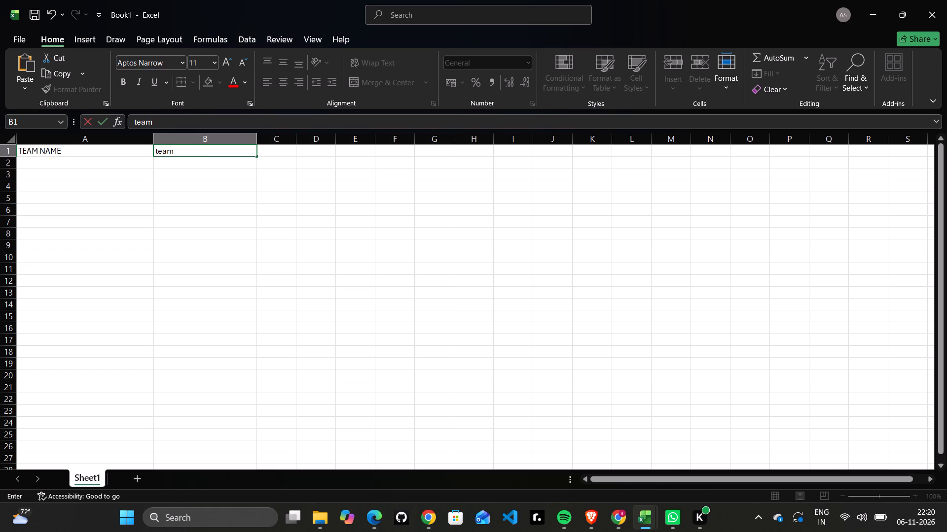
pyautogui.press('BackSpace')
pyautogui.press('BackSpace')
pyautogui.press('BackSpace')
pyautogui.press('BackSpace')
pyautogui.press('BackSpace')
pyautogui.write('TEAM LEADER')
pyautogui.press('space')
pyautogui.click(230, 163)
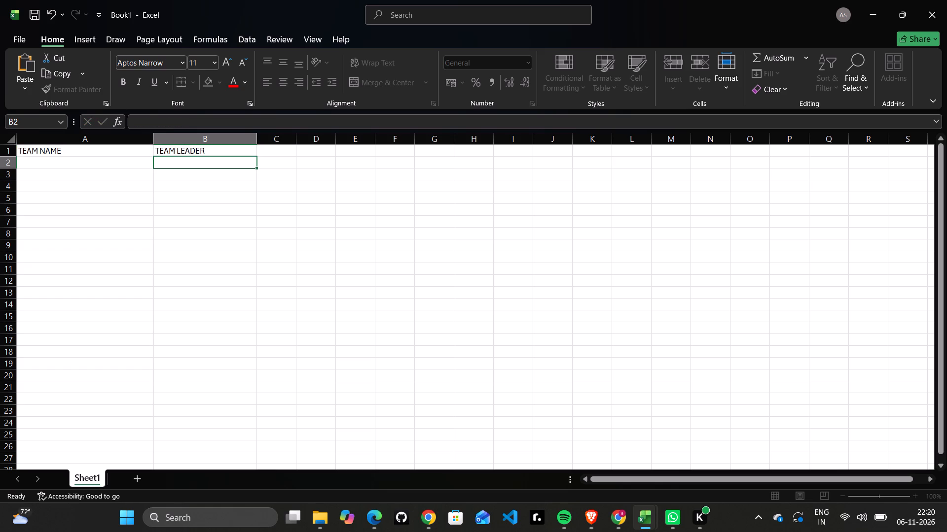
# Fill the TEAM NAME and TEAM LEADER header cells with yellow.
pyautogui.click(79, 153)
pyautogui.click(207, 79)
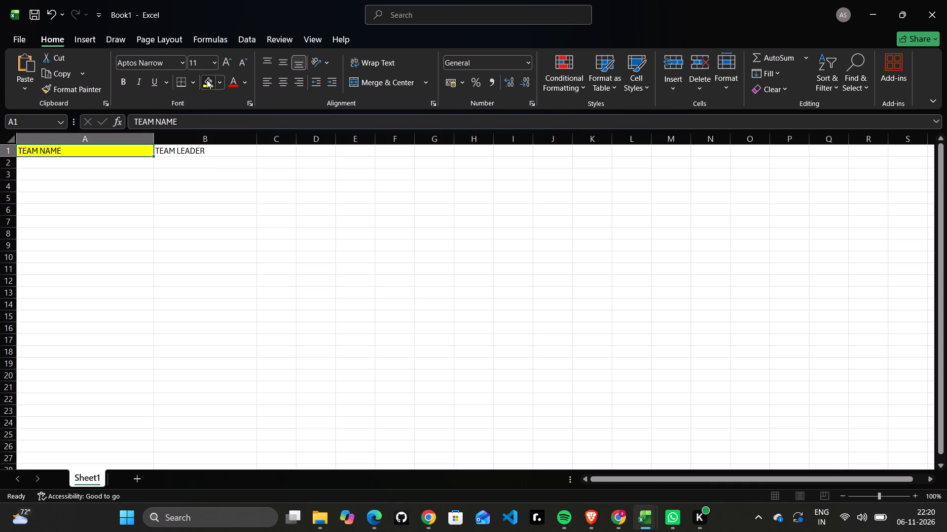
pyautogui.click(208, 151)
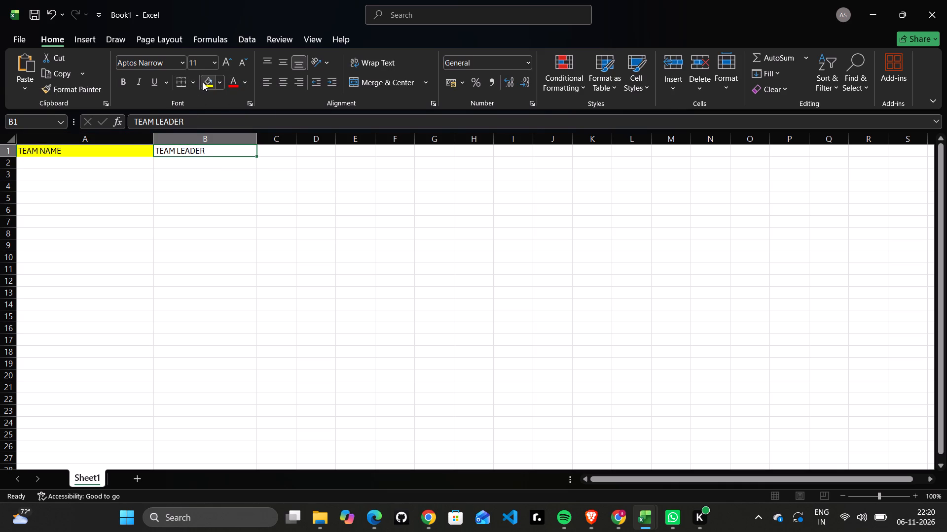
pyautogui.click(206, 81)
# Widen column C and enter the header TEAM SLOT in cell C1.
pyautogui.click(271, 148)
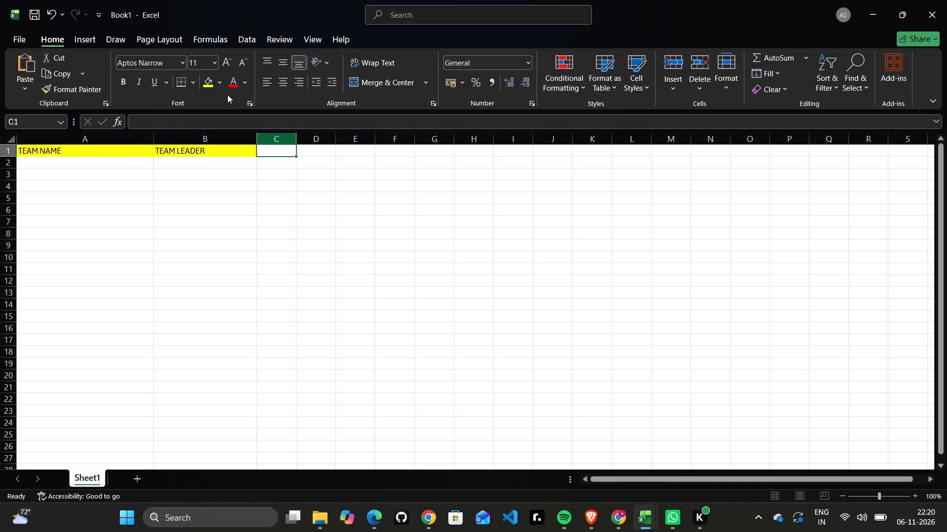
pyautogui.moveTo(295, 138); pyautogui.dragTo(344, 153)
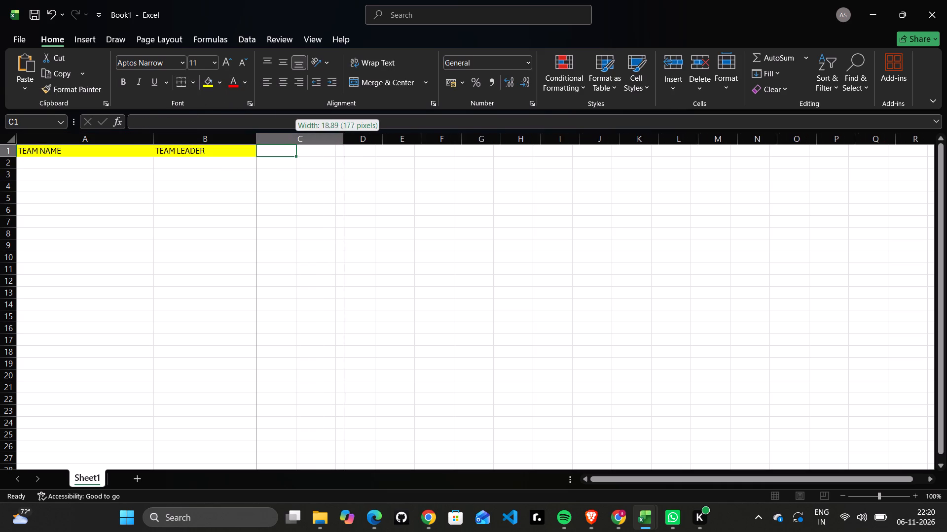
pyautogui.moveTo(344, 153); pyautogui.dragTo(353, 153)
pyautogui.click(315, 151)
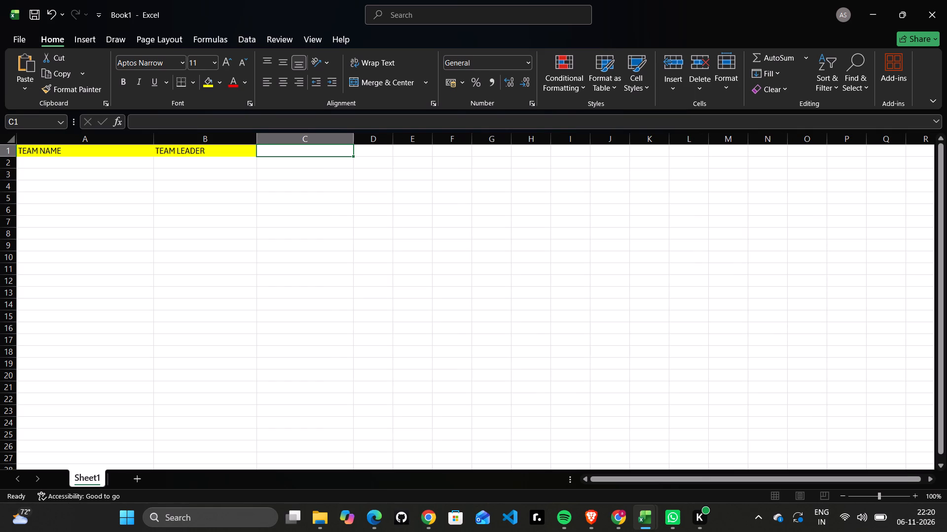
pyautogui.write('team slorn')
pyautogui.press('space')
pyautogui.press('BackSpace')
pyautogui.press('BackSpace')
pyautogui.press('t')
pyautogui.press('BackSpace')
pyautogui.press('BackSpace')
pyautogui.press('BackSpace')
pyautogui.press('BackSpace')
pyautogui.press('BackSpace')
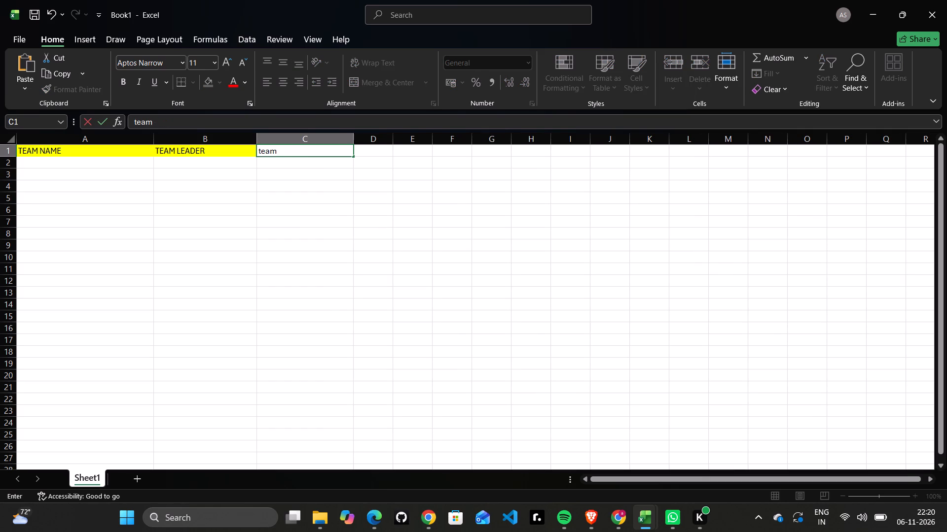
pyautogui.press('BackSpace')
pyautogui.press('BackSpace')
pyautogui.press('BackSpace')
pyautogui.press('BackSpace')
pyautogui.press('BackSpace')
pyautogui.write('TEAM SLOT')
pyautogui.press('space')
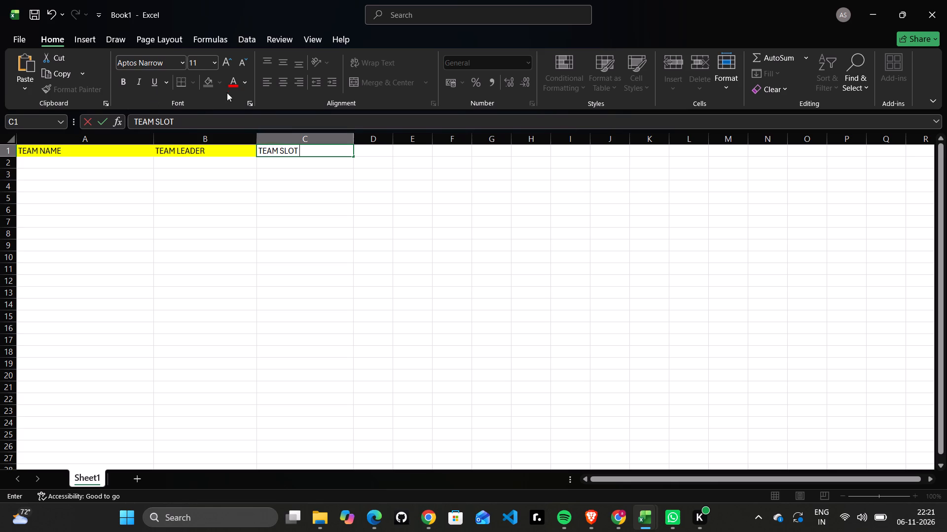
pyautogui.click(319, 157)
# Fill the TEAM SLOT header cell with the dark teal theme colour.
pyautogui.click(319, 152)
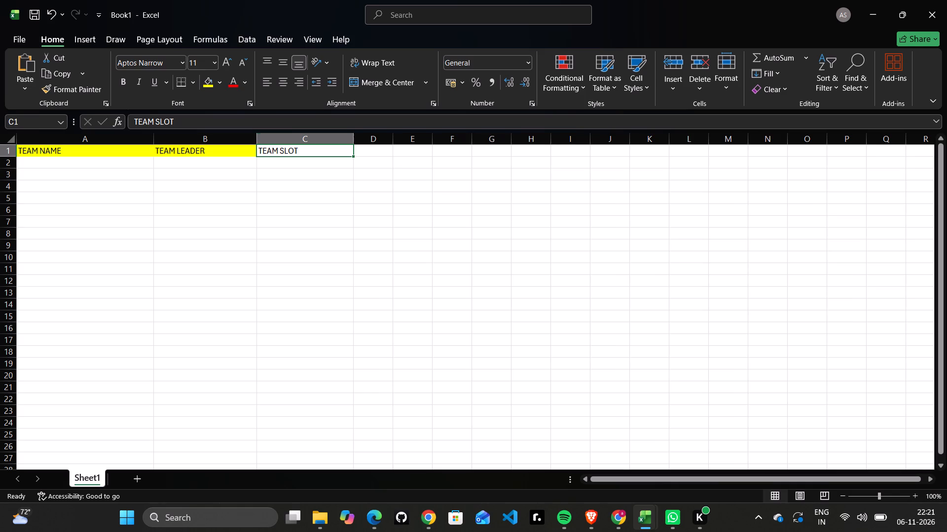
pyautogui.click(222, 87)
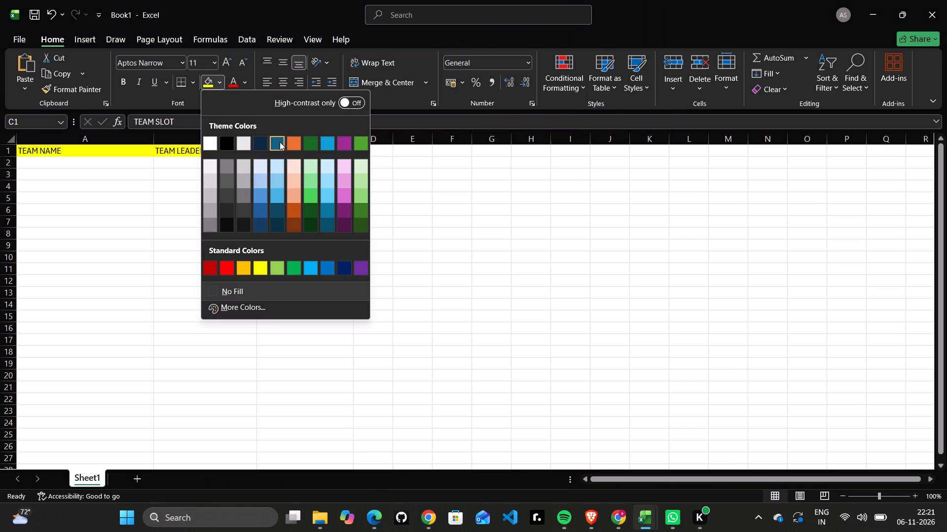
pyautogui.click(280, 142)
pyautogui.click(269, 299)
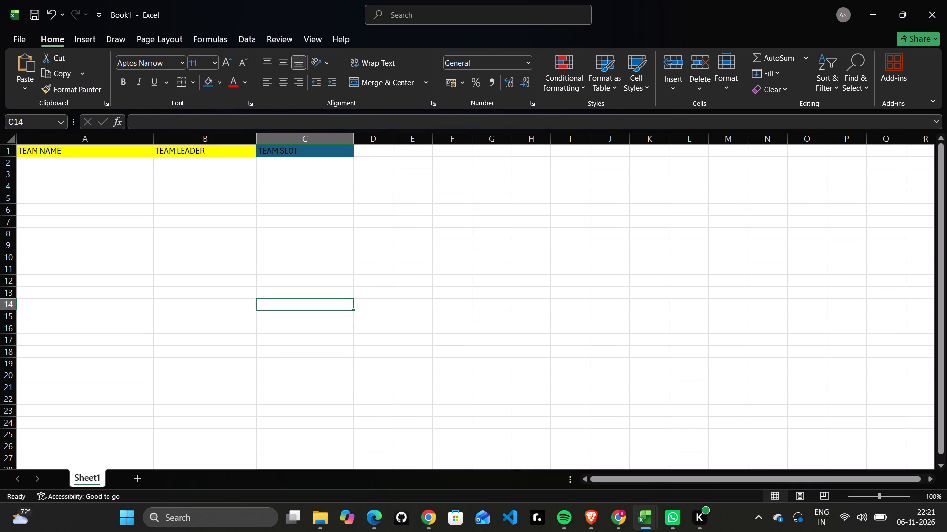
# Fill the TEAM SLOT header cell with a light blue theme shade.
pyautogui.click(300, 157)
pyautogui.click(292, 150)
pyautogui.click(218, 81)
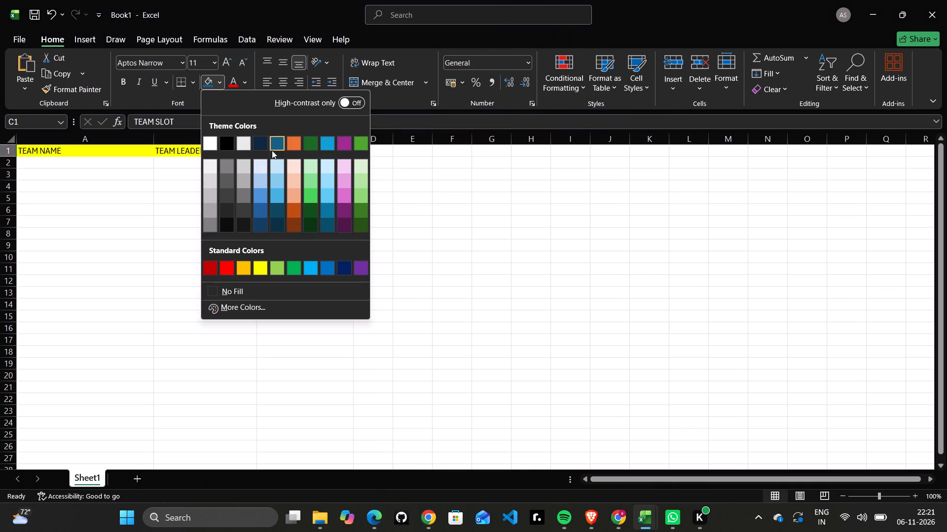
pyautogui.click(273, 200)
pyautogui.click(269, 278)
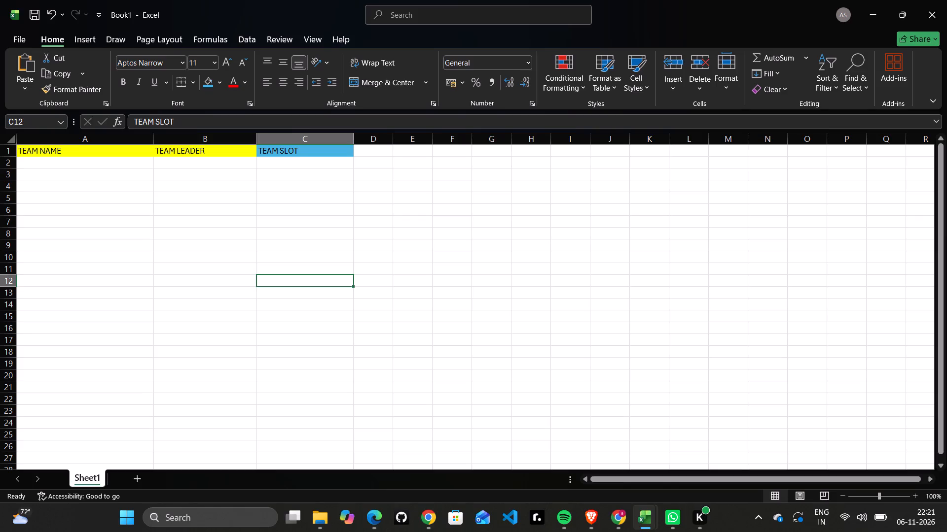
# Place the new workbook side by side with the Chrome registrations dashboard, minimizing the wop26-registrations workbook.
pyautogui.click(51, 155)
pyautogui.click(56, 164)
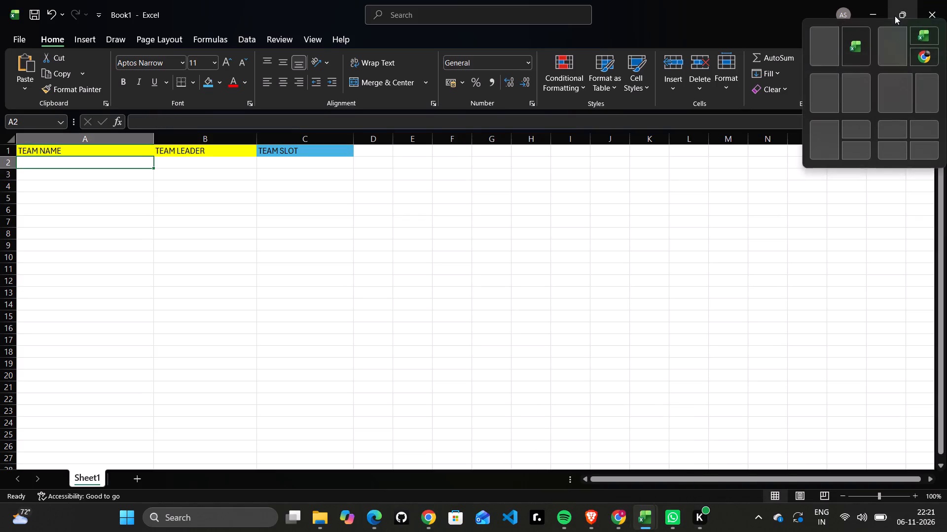
pyautogui.click(823, 47)
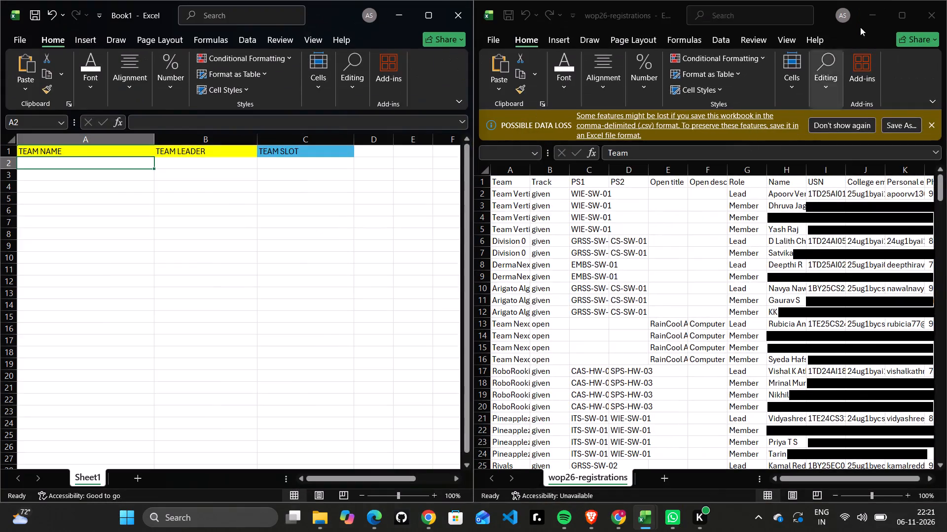
pyautogui.click(878, 14)
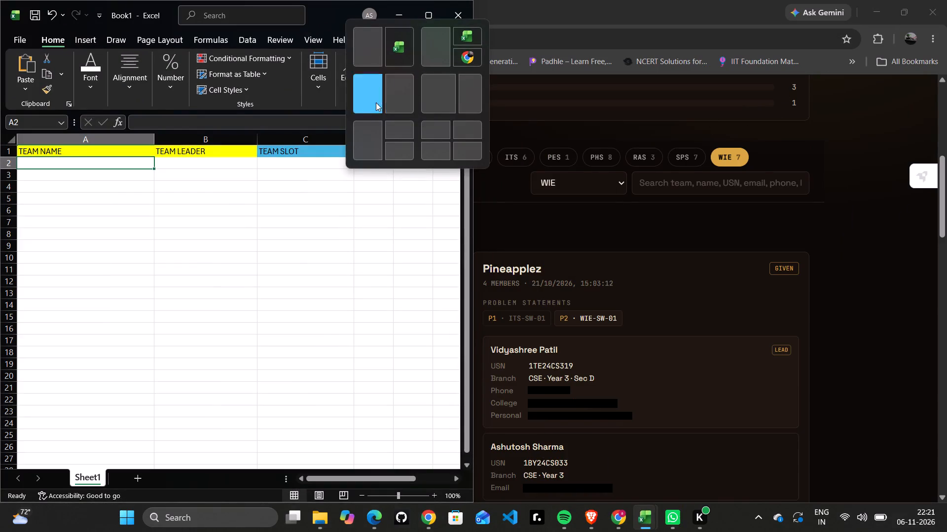
pyautogui.click(376, 102)
pyautogui.click(695, 162)
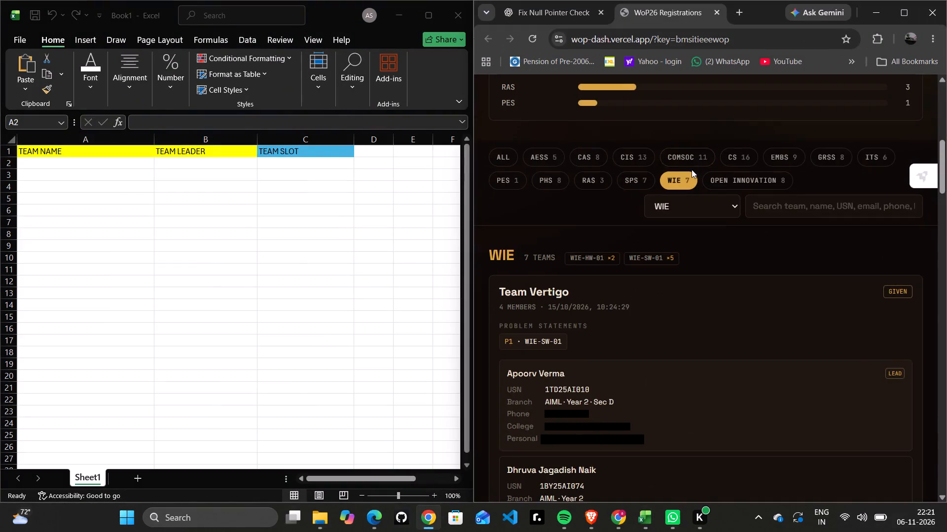
# Copy the team name Team Vertigo from the WIE dashboard list into cell A2 of the new workbook.
pyautogui.scroll(-2, 560, 294)
pyautogui.scroll(1, 542, 273)
pyautogui.scroll(3, 0, 294)
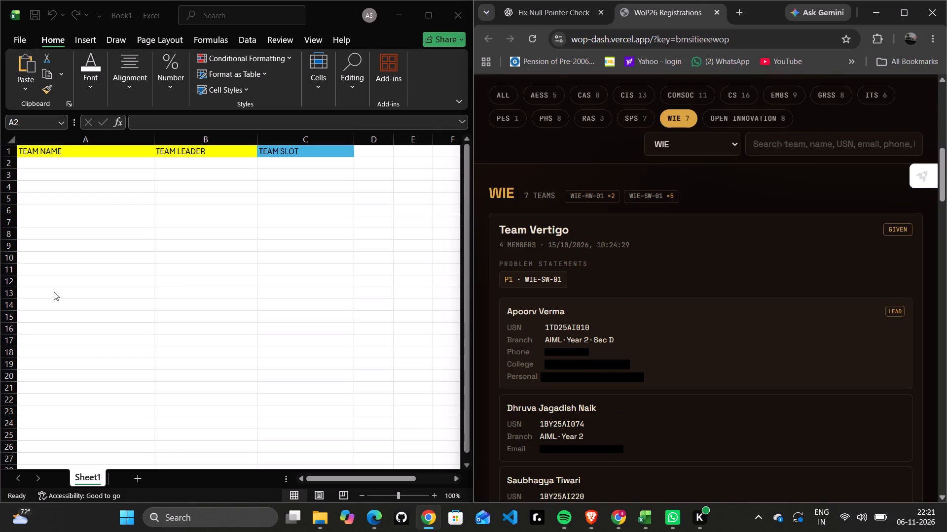
pyautogui.scroll(1, 54, 292)
pyautogui.moveTo(569, 230); pyautogui.dragTo(567, 230)
pyautogui.moveTo(567, 230); pyautogui.dragTo(486, 231)
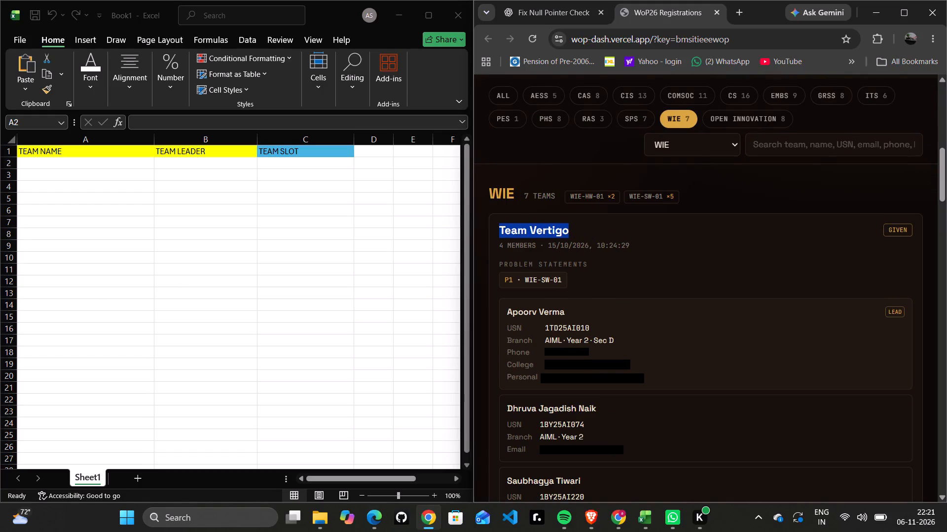
pyautogui.hotkey('ctrl', 'c')
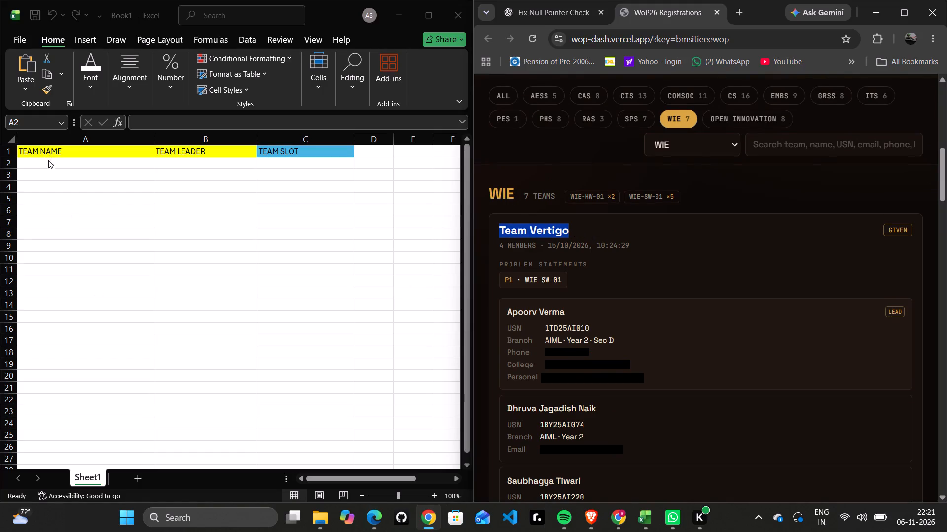
pyautogui.click(48, 161)
pyautogui.hotkey('ctrl', 'v')
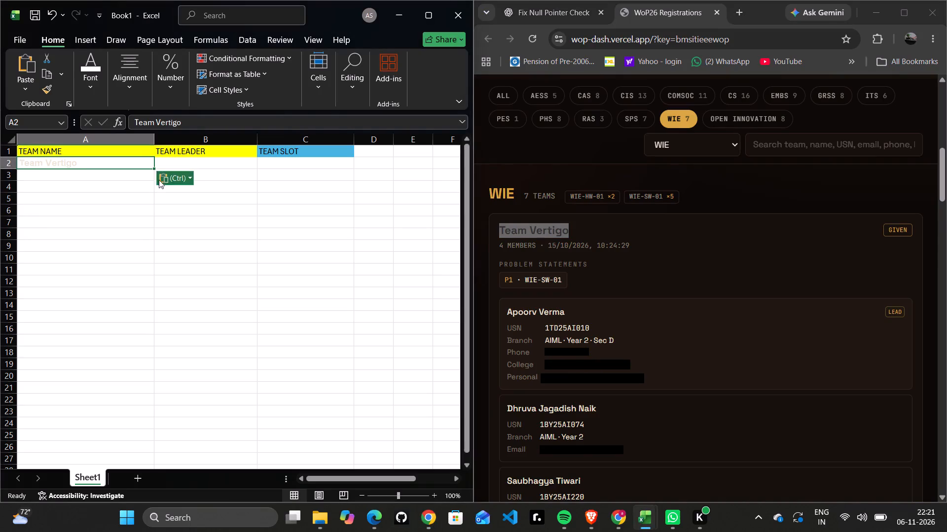
pyautogui.click(54, 298)
pyautogui.click(68, 161)
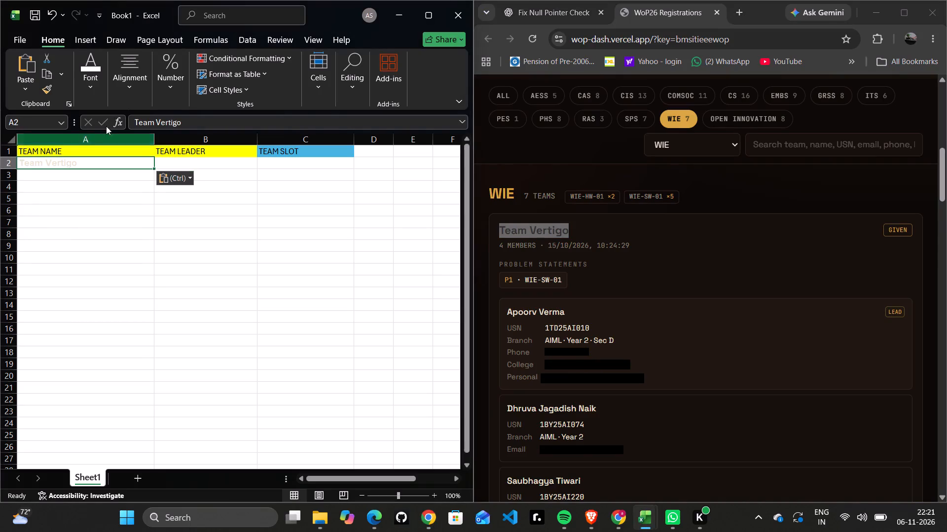
pyautogui.click(54, 36)
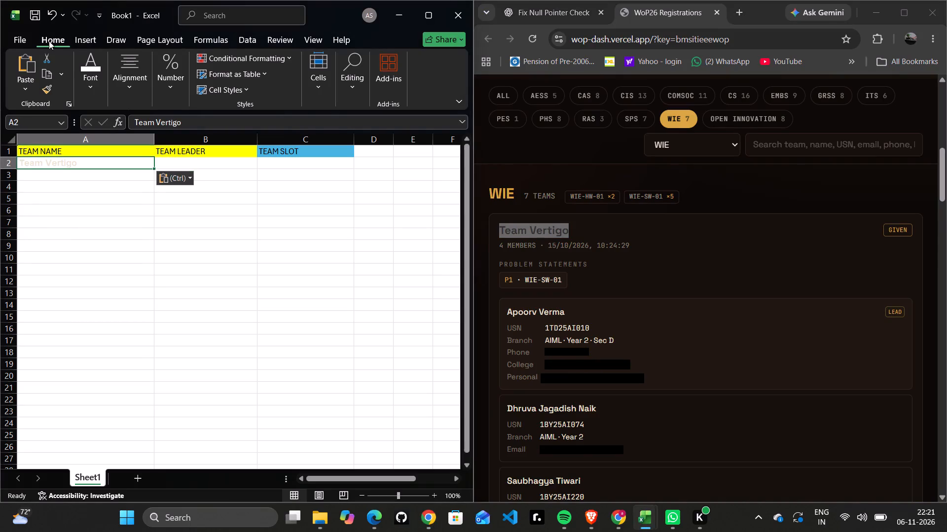
pyautogui.click(94, 81)
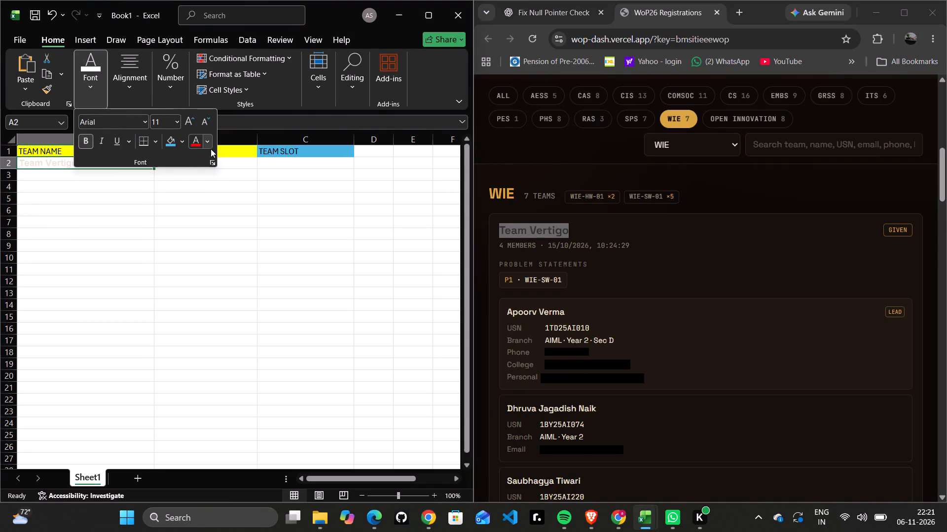
pyautogui.click(210, 146)
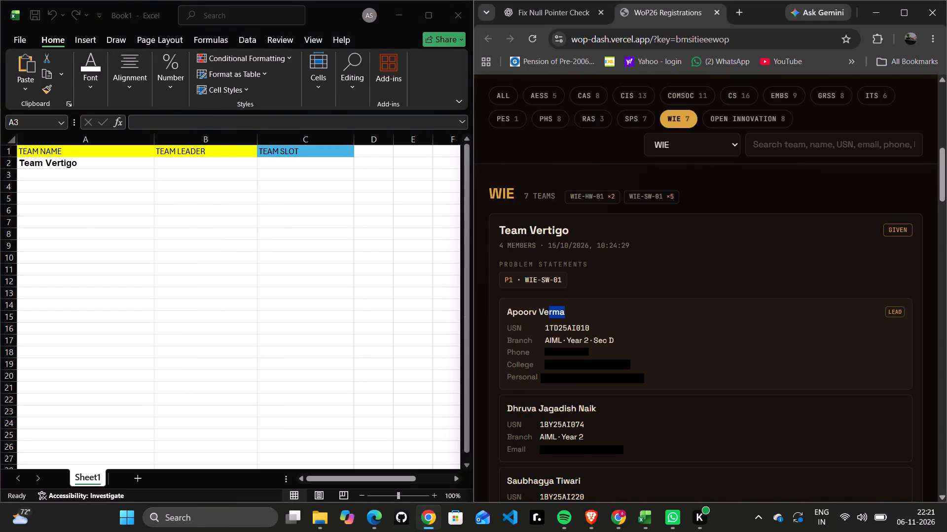
pyautogui.moveTo(550, 308); pyautogui.dragTo(509, 311)
pyautogui.hotkey('ctrl', 'c')
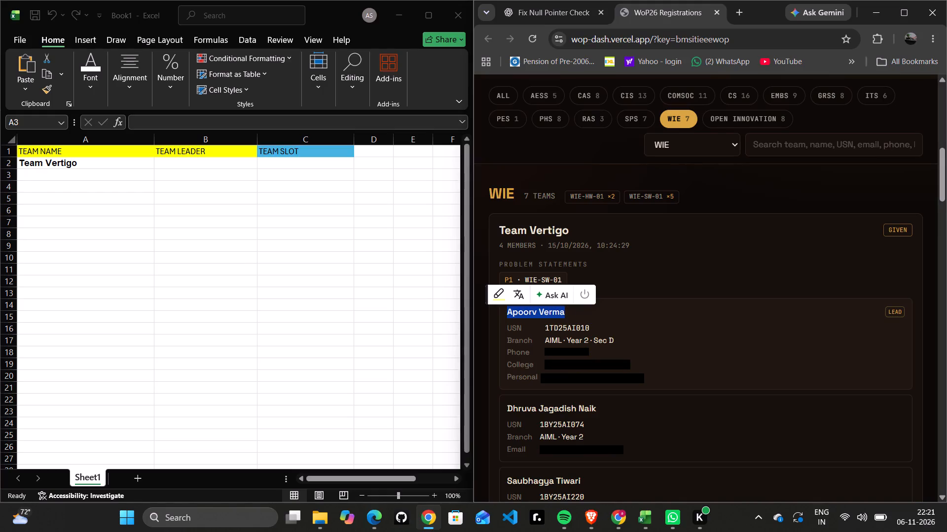
pyautogui.hotkey('ctrl', 'c')
pyautogui.click(174, 158)
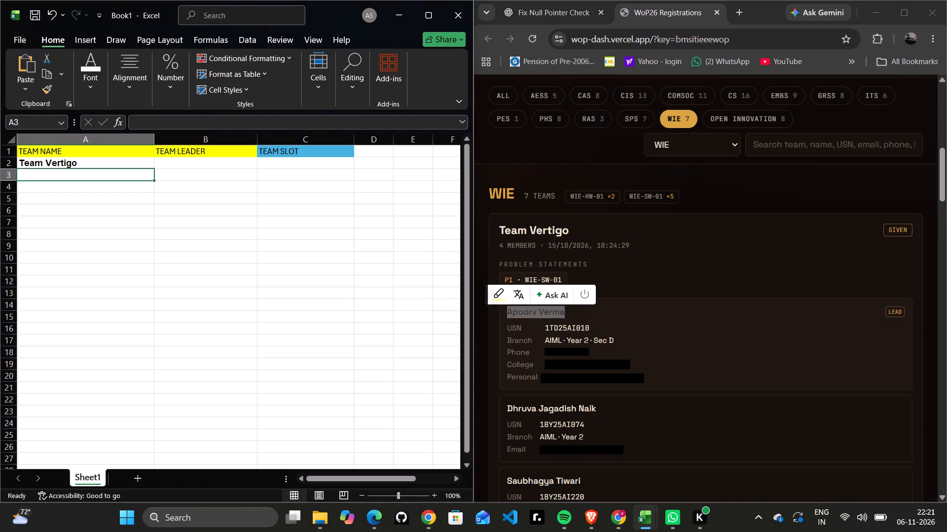
pyautogui.click(215, 164)
pyautogui.hotkey('ctrl', 'v')
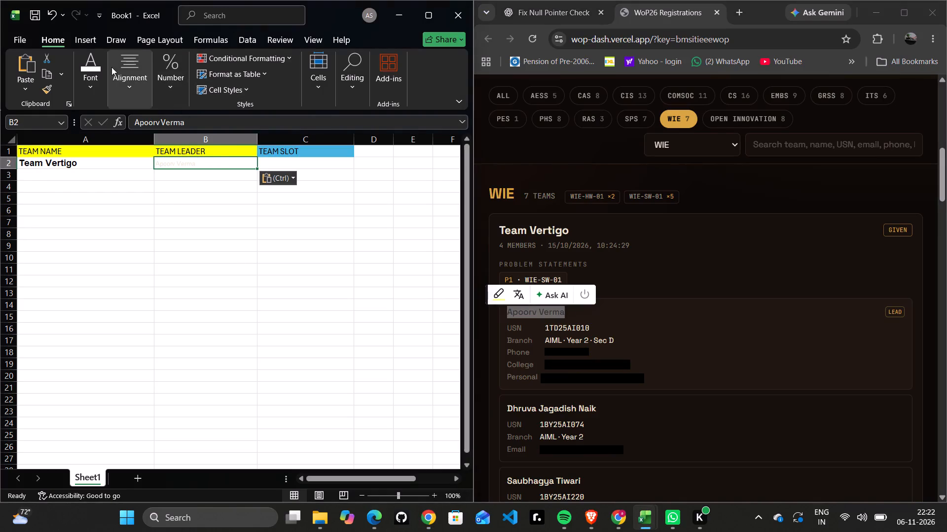
# Apply the black font colour to the team leader's name in cell B2.
pyautogui.click(93, 94)
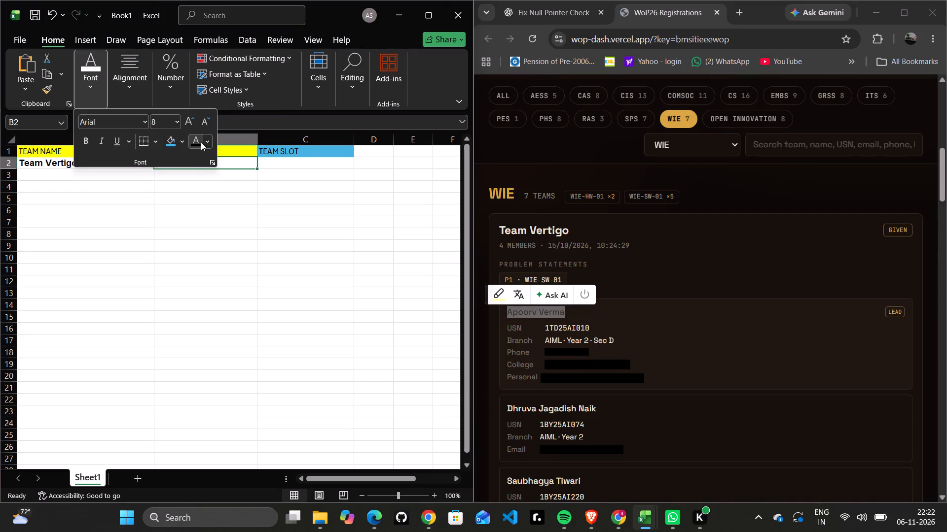
pyautogui.click(199, 141)
pyautogui.click(188, 252)
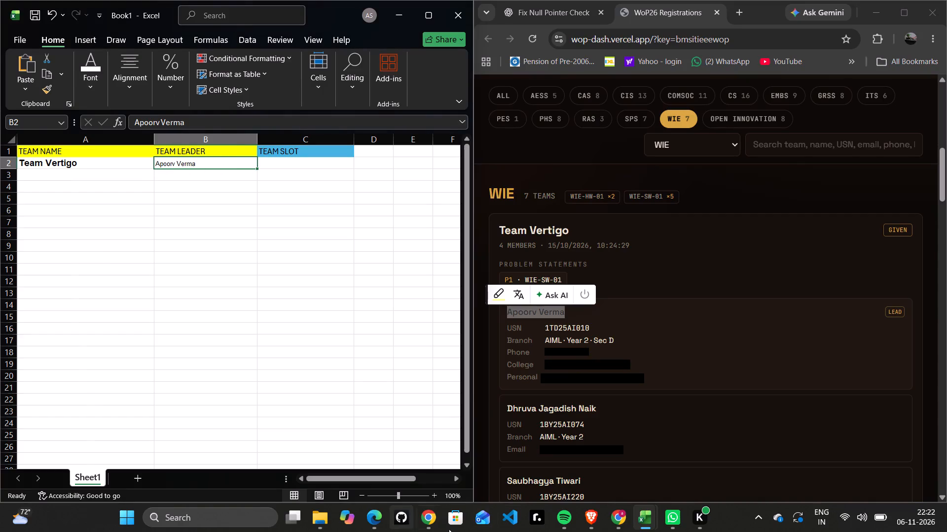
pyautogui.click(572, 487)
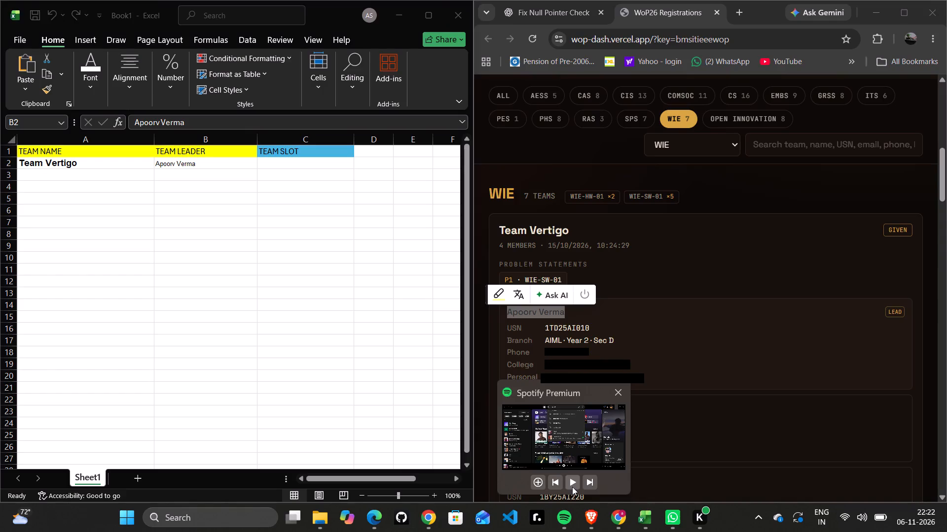
# Enlarge the team leader's name in cell B2 by four font-size increments.
pyautogui.click(184, 163)
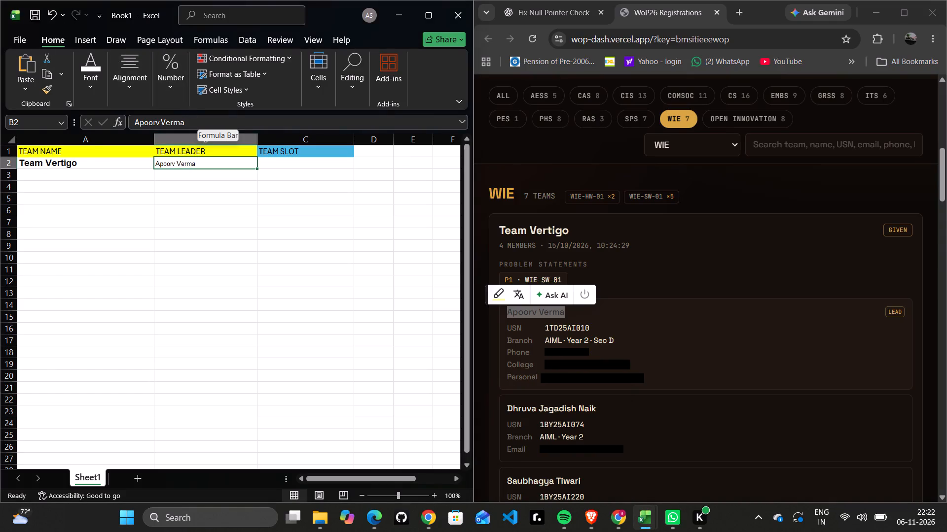
pyautogui.click(94, 90)
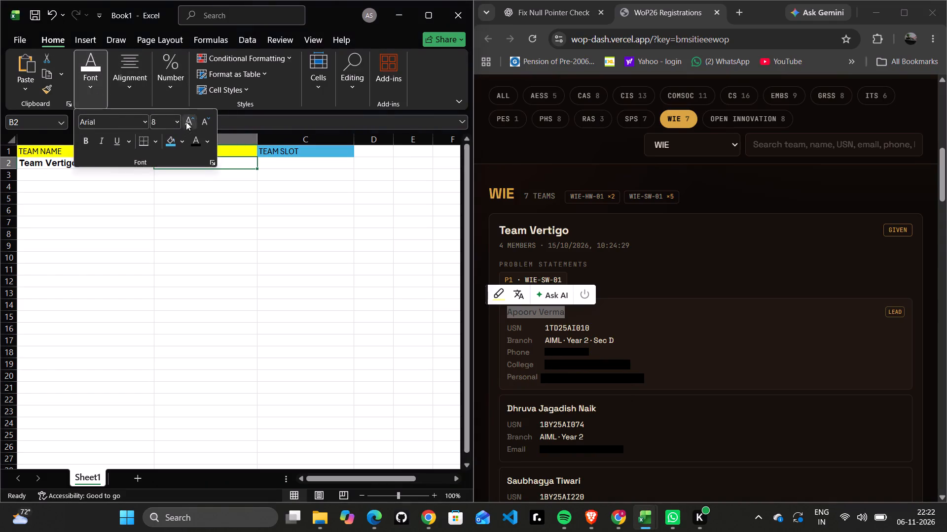
pyautogui.tripleClick(187, 121)
pyautogui.click(187, 120)
pyautogui.click(231, 239)
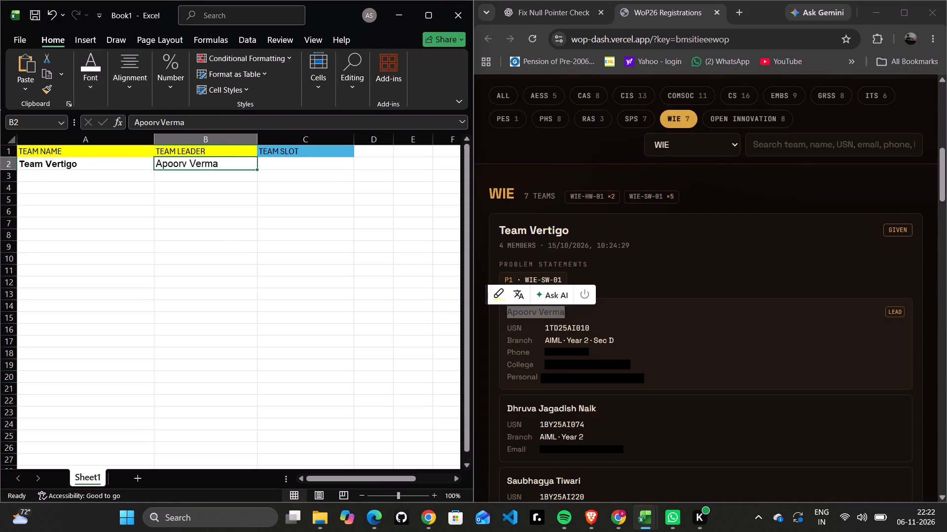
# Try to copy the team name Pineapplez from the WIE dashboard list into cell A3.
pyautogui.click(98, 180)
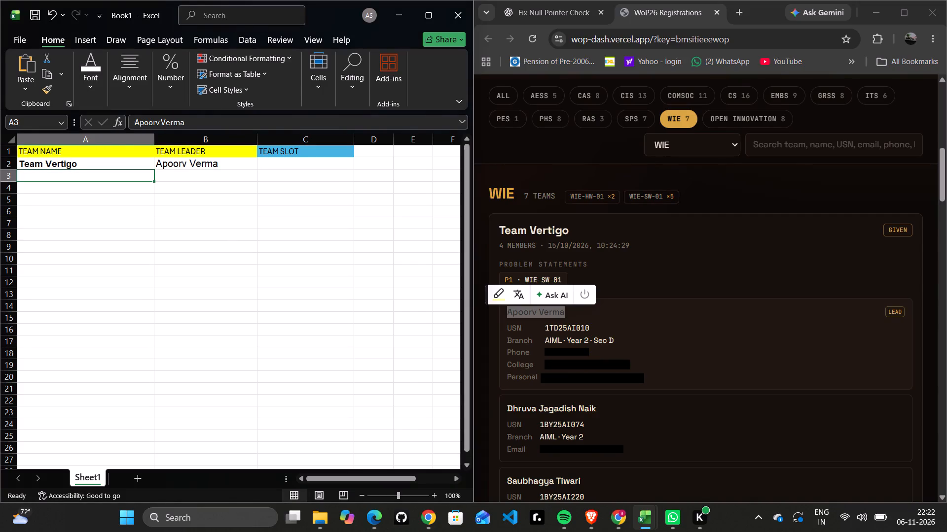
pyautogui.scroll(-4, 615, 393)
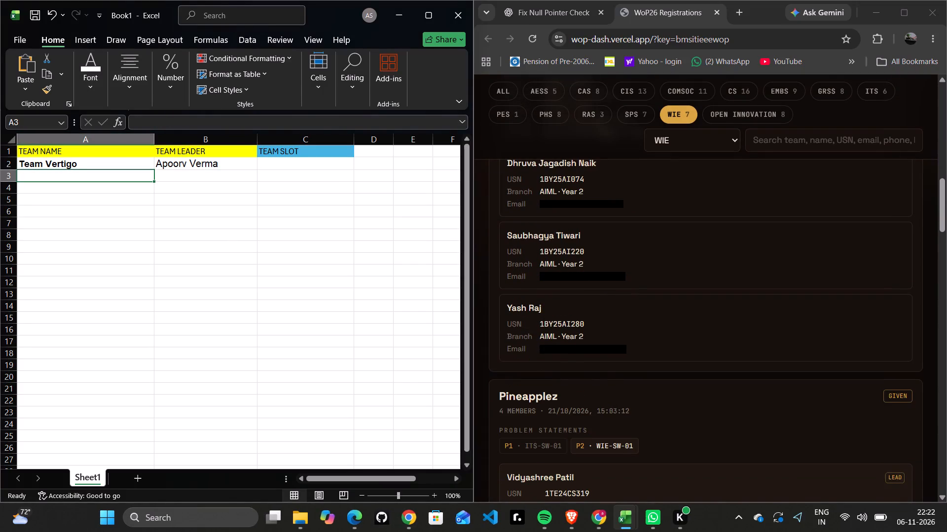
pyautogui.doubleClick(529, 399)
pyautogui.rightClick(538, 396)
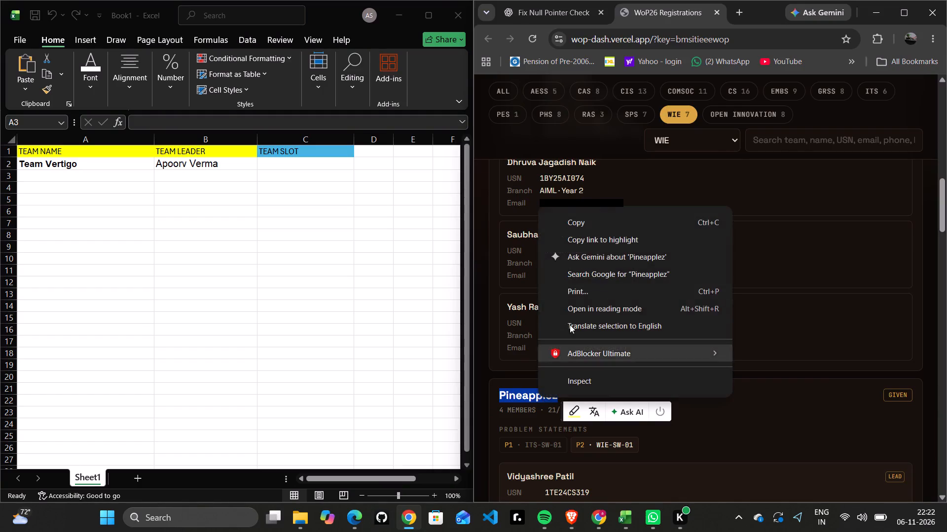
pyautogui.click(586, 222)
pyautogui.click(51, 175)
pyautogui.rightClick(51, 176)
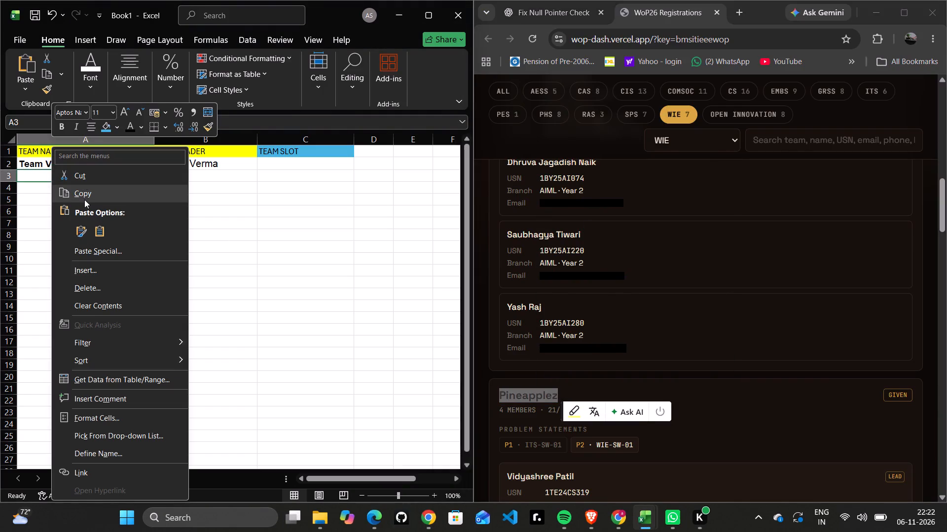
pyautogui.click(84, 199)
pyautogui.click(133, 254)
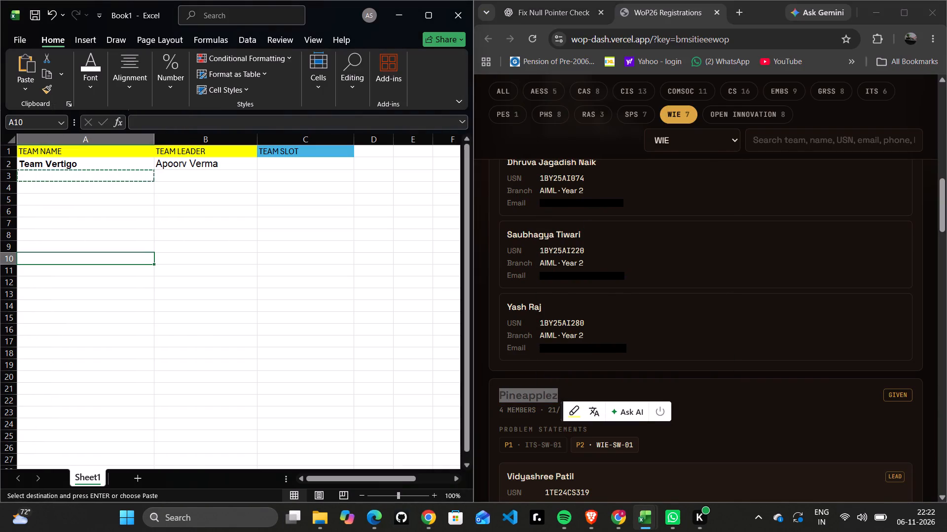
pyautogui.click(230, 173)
# Copy the team name Pineapplez from the WIE dashboard list into cell A3, matching the destination formatting.
pyautogui.click(542, 393)
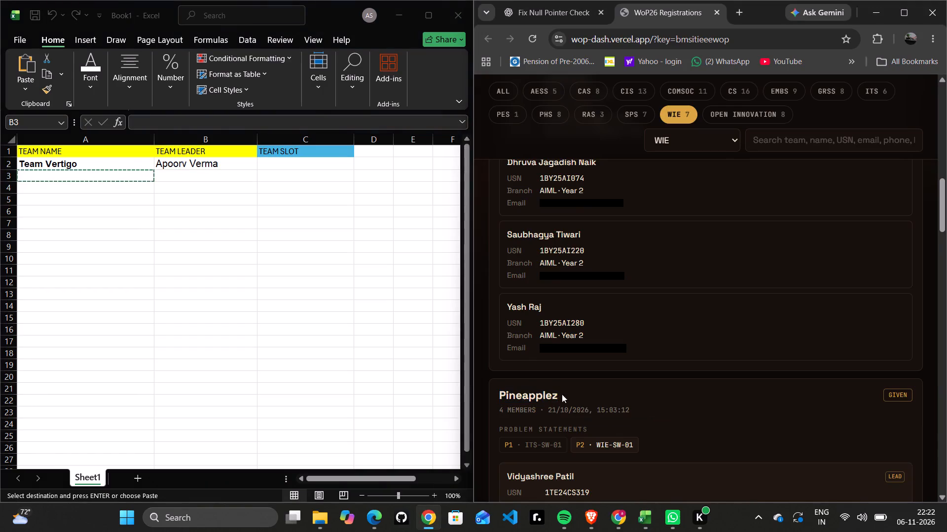
pyautogui.moveTo(562, 394); pyautogui.dragTo(484, 389)
pyautogui.rightClick(528, 393)
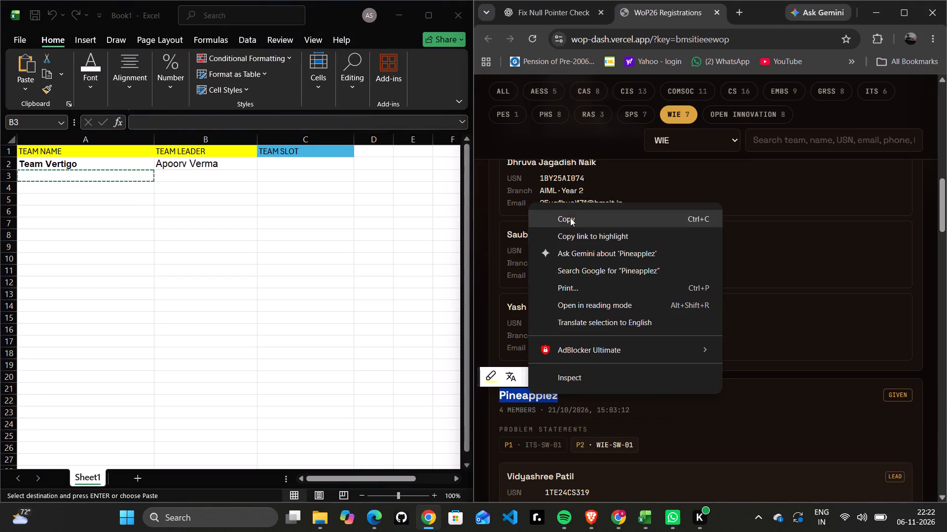
pyautogui.click(570, 212)
pyautogui.click(41, 177)
pyautogui.rightClick(42, 177)
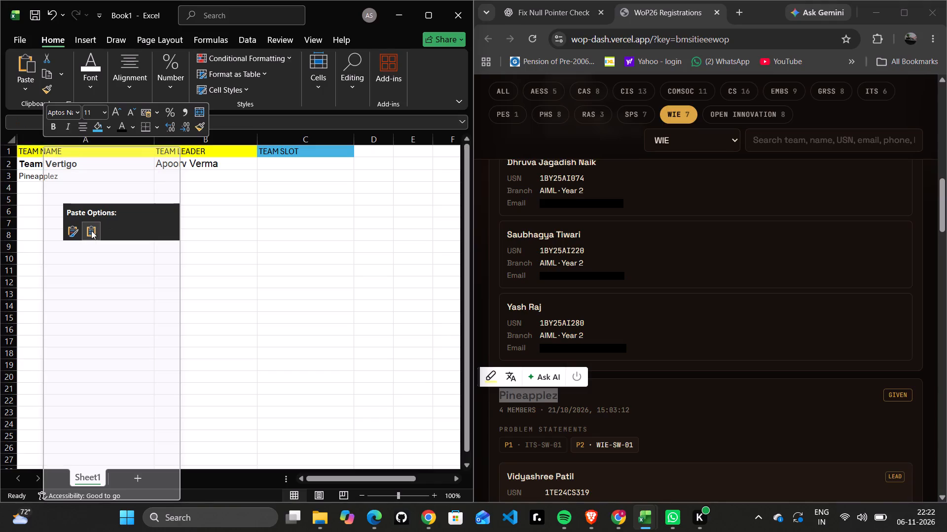
pyautogui.click(91, 231)
# Format Pineapplez in cell A3 as bold black text at font size 14.
pyautogui.click(61, 178)
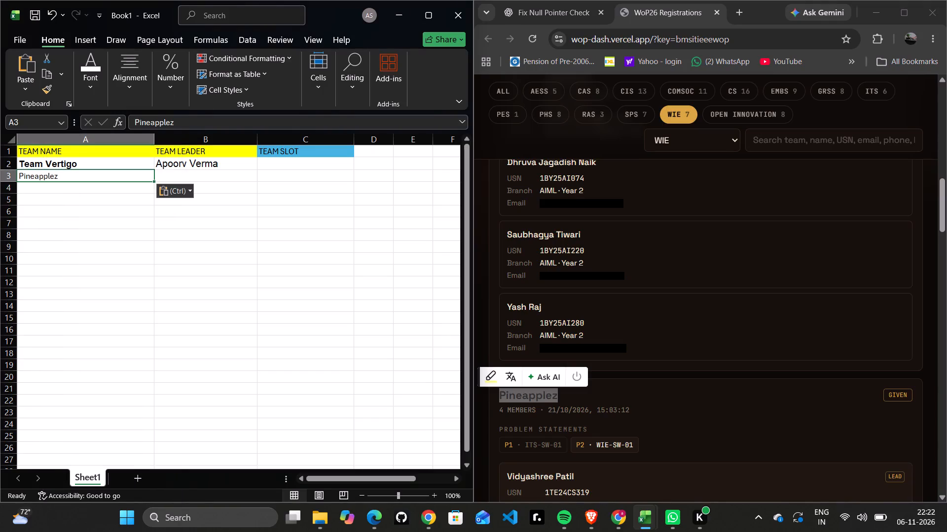
pyautogui.click(98, 80)
pyautogui.click(198, 141)
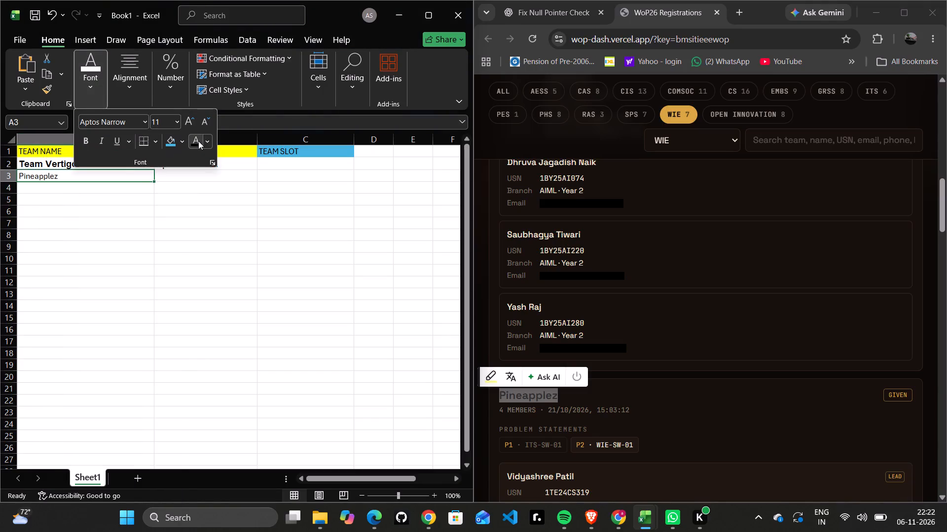
pyautogui.click(193, 146)
pyautogui.tripleClick(191, 120)
pyautogui.click(191, 120)
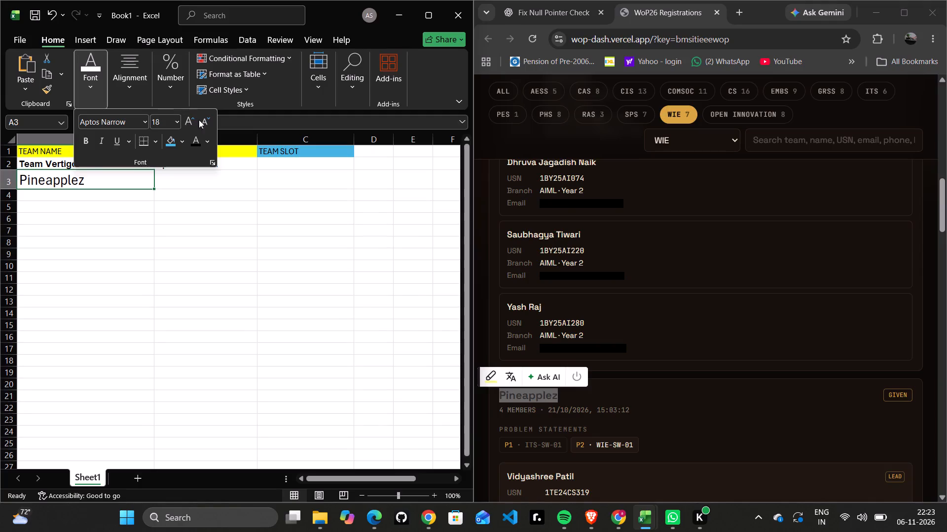
pyautogui.doubleClick(202, 120)
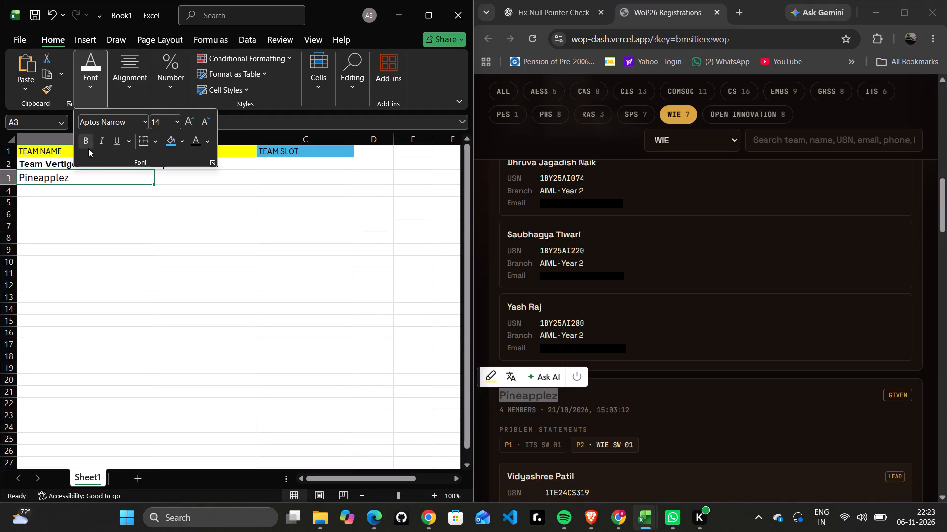
pyautogui.click(82, 147)
pyautogui.click(90, 252)
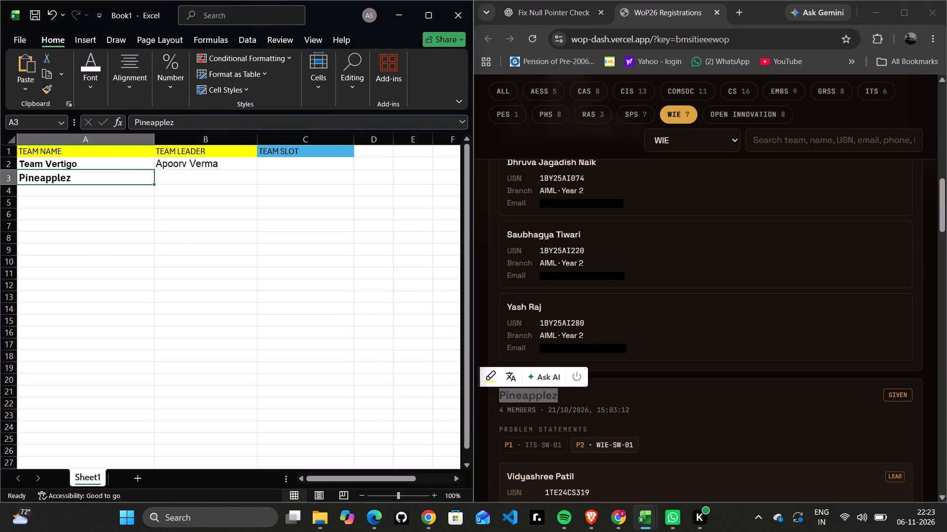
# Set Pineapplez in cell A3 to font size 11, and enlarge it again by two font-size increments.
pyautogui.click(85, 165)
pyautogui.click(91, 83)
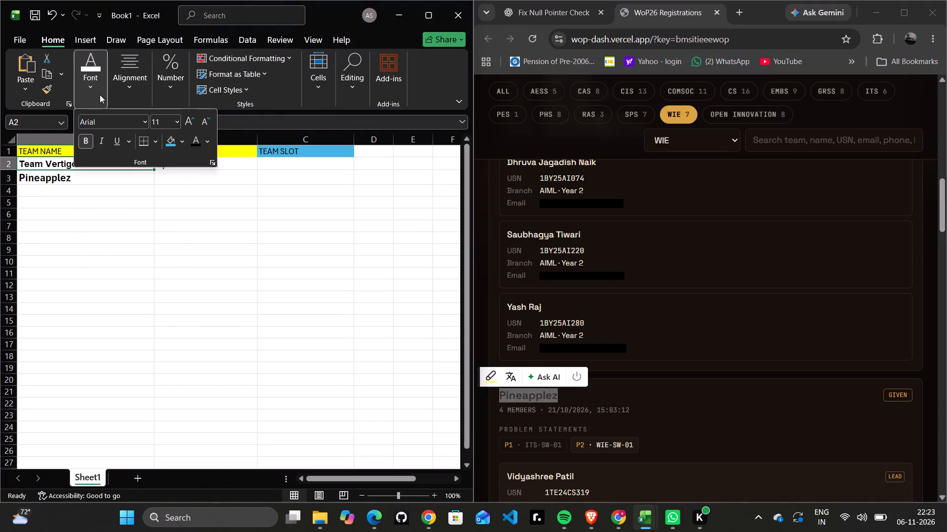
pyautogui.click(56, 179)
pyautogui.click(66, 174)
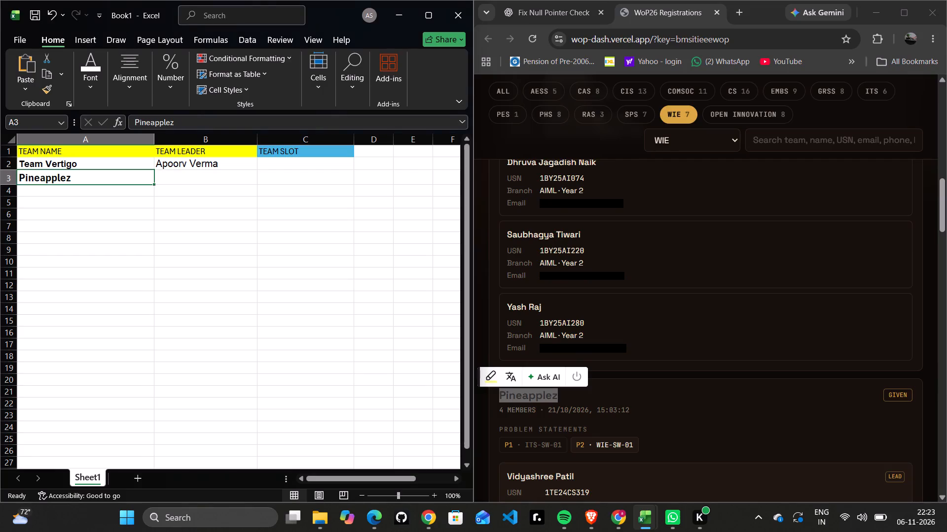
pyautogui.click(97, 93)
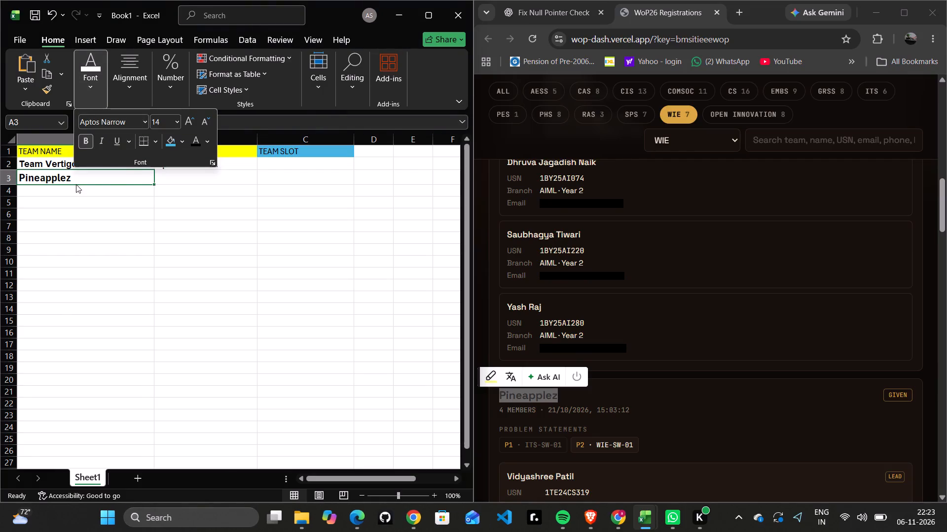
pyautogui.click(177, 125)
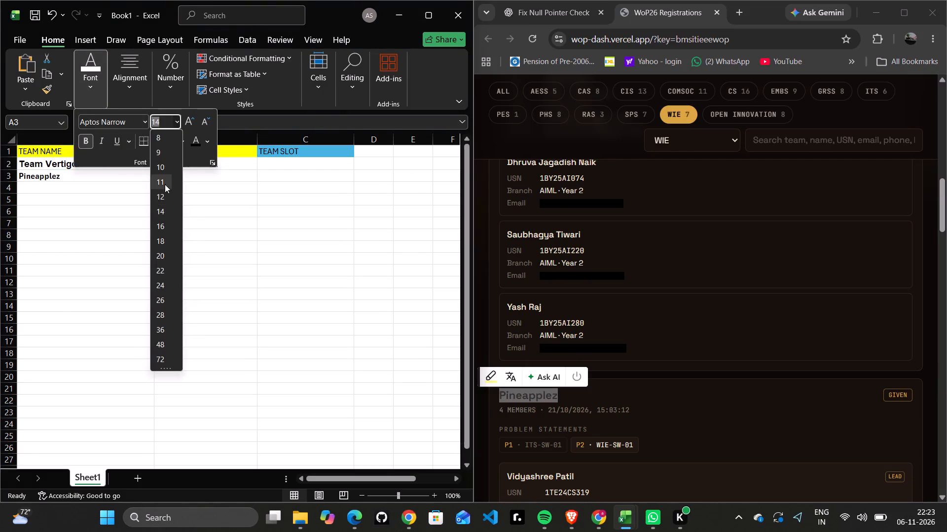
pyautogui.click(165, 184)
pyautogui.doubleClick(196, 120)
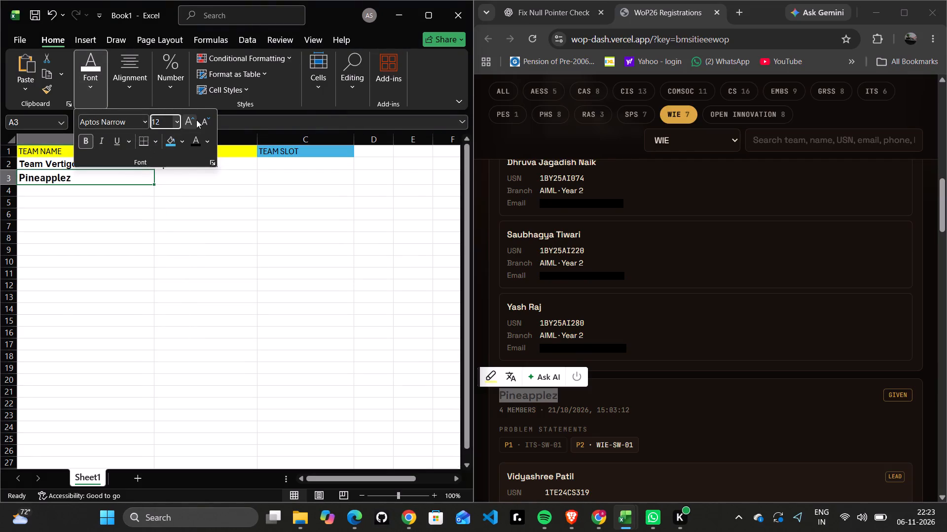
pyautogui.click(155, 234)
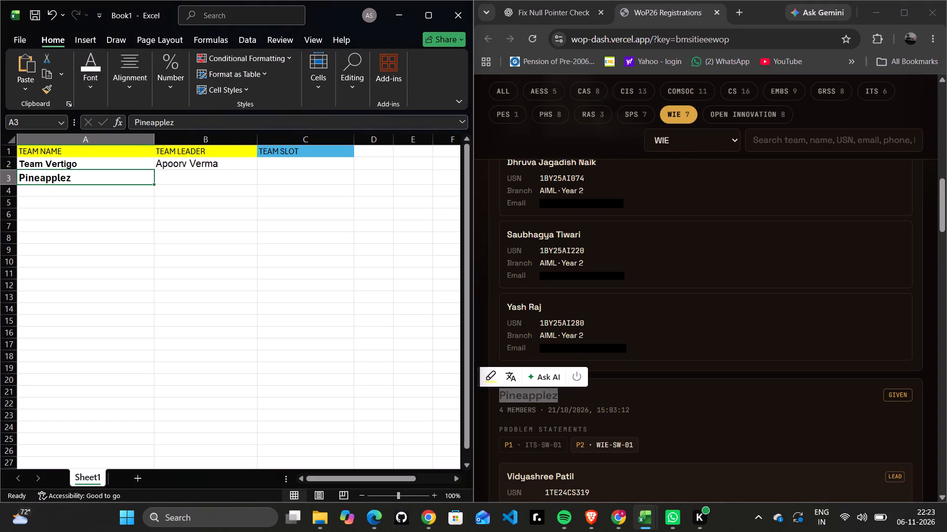
# Copy the name of the Pineapplez team lead from the WIE dashboard list into cell B3, matching the destination formatting.
pyautogui.click(92, 191)
pyautogui.scroll(-4, 476, 307)
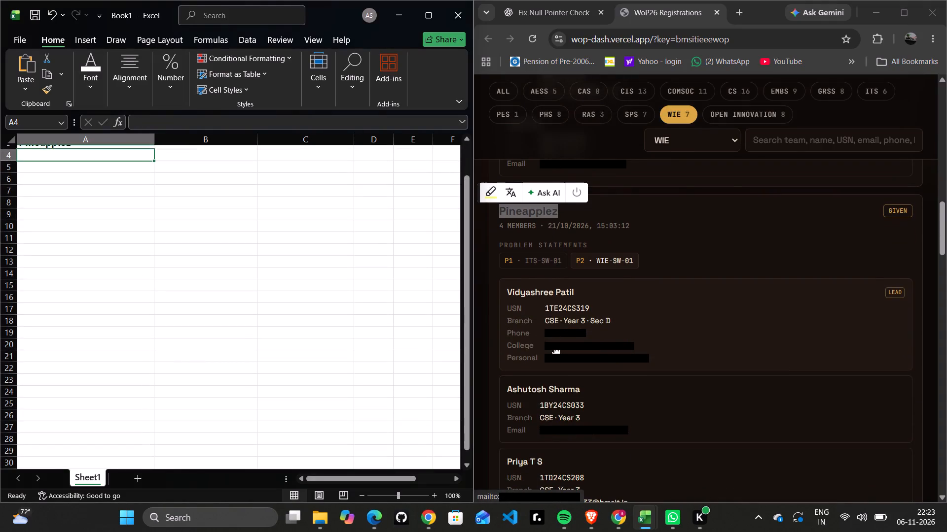
pyautogui.scroll(2, 548, 344)
pyautogui.click(650, 250)
pyautogui.scroll(-4, 589, 315)
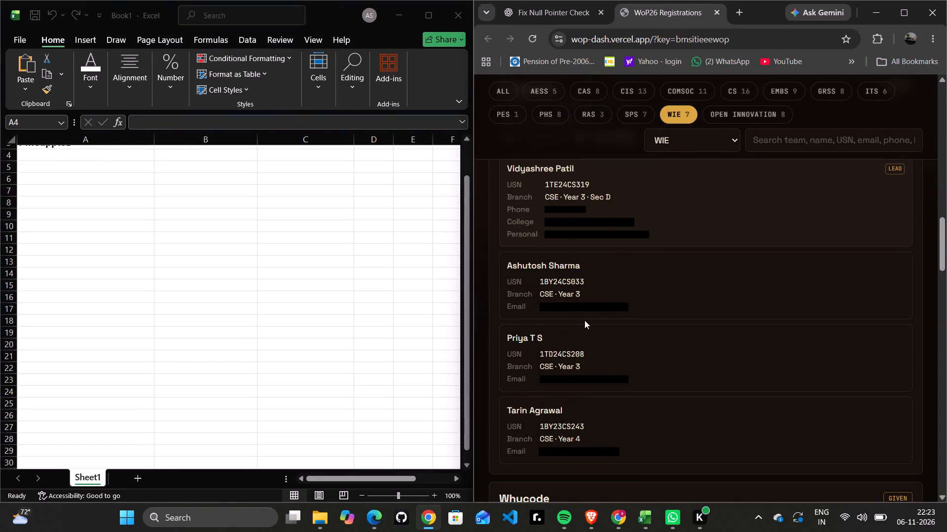
pyautogui.scroll(4, 86, 376)
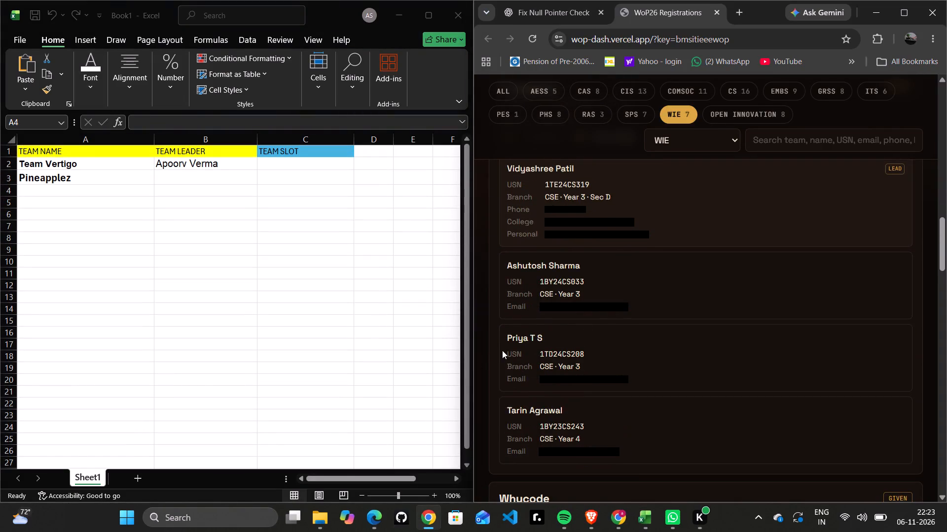
pyautogui.scroll(4, 502, 350)
pyautogui.doubleClick(539, 418)
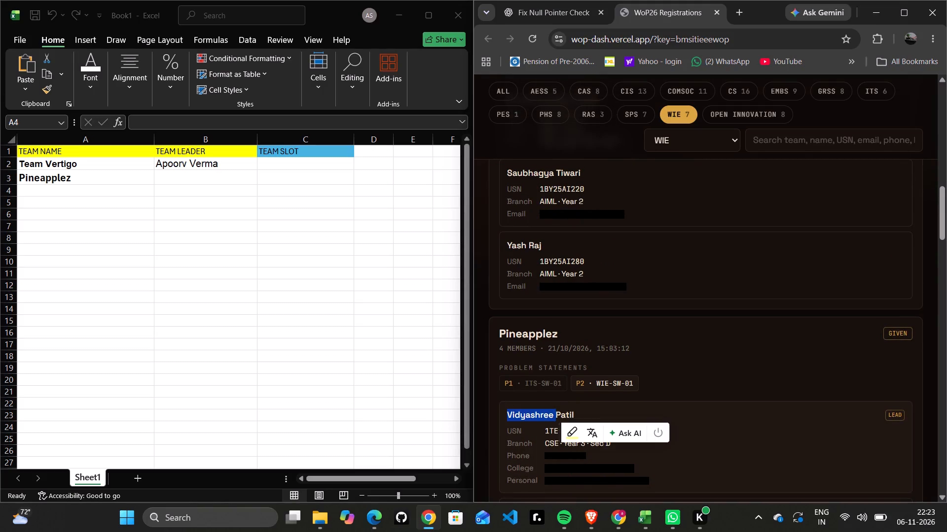
pyautogui.click(551, 413)
pyautogui.moveTo(586, 411); pyautogui.dragTo(504, 413)
pyautogui.rightClick(531, 413)
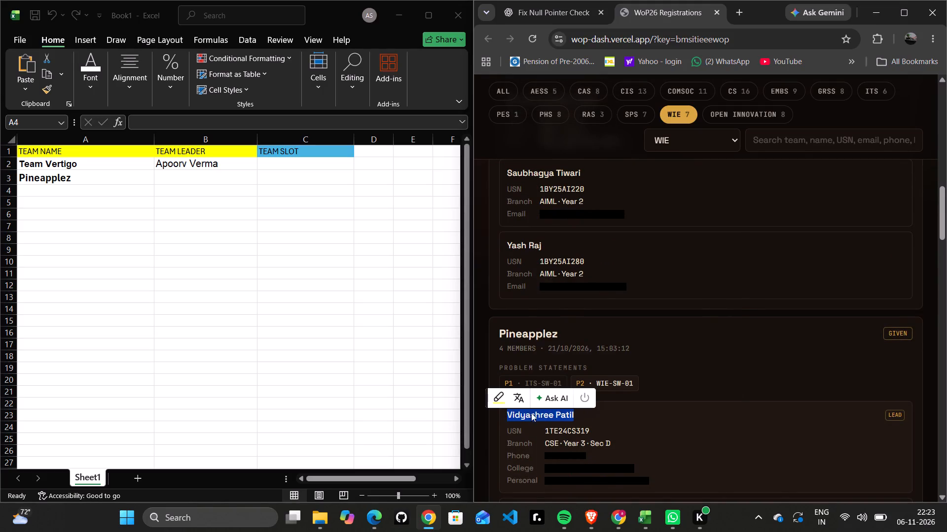
pyautogui.click(575, 244)
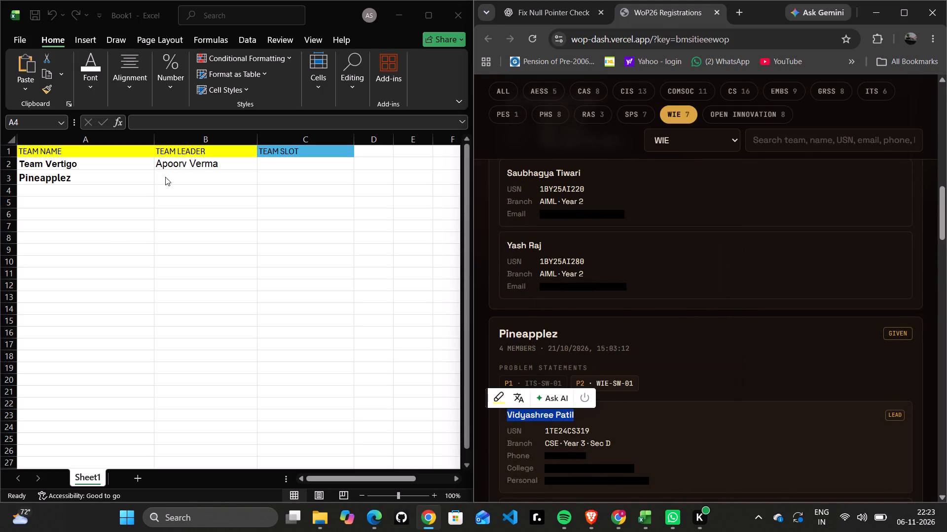
pyautogui.click(168, 176)
pyautogui.click(188, 173)
pyautogui.rightClick(190, 173)
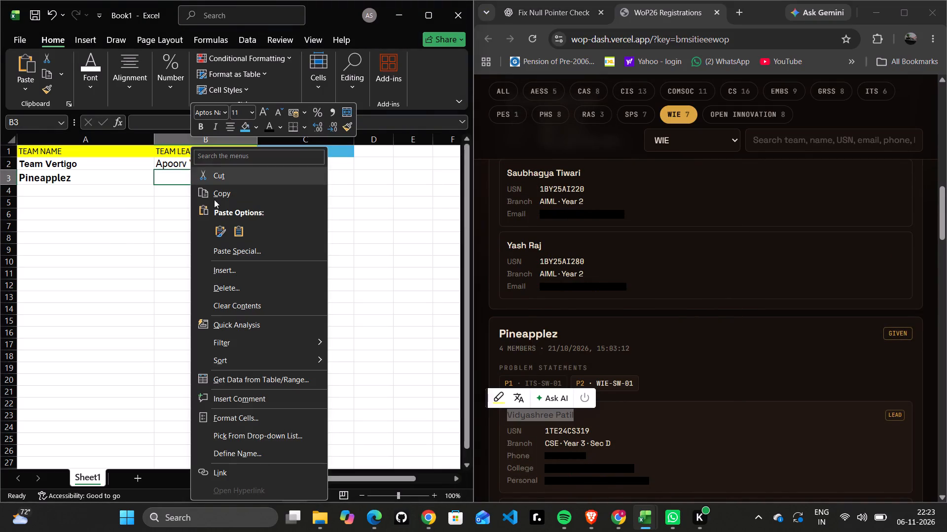
pyautogui.click(163, 173)
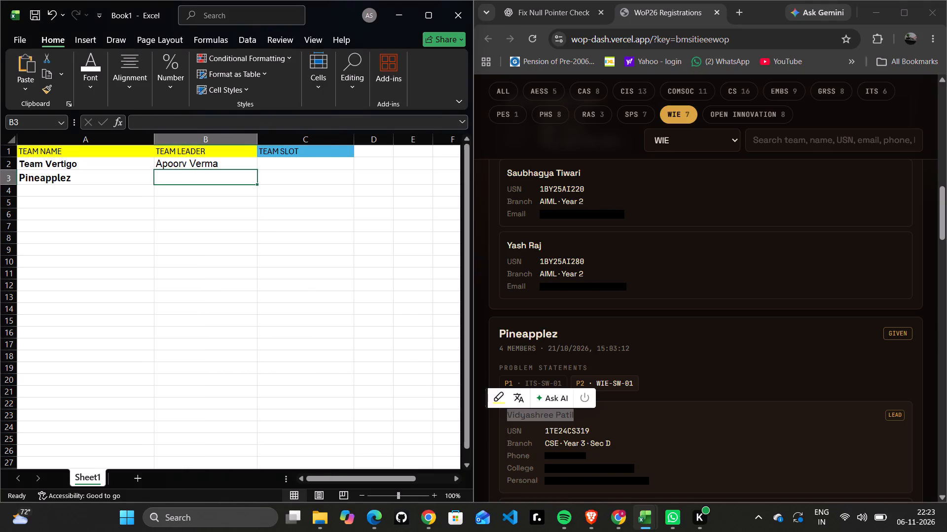
pyautogui.rightClick(163, 173)
pyautogui.click(217, 233)
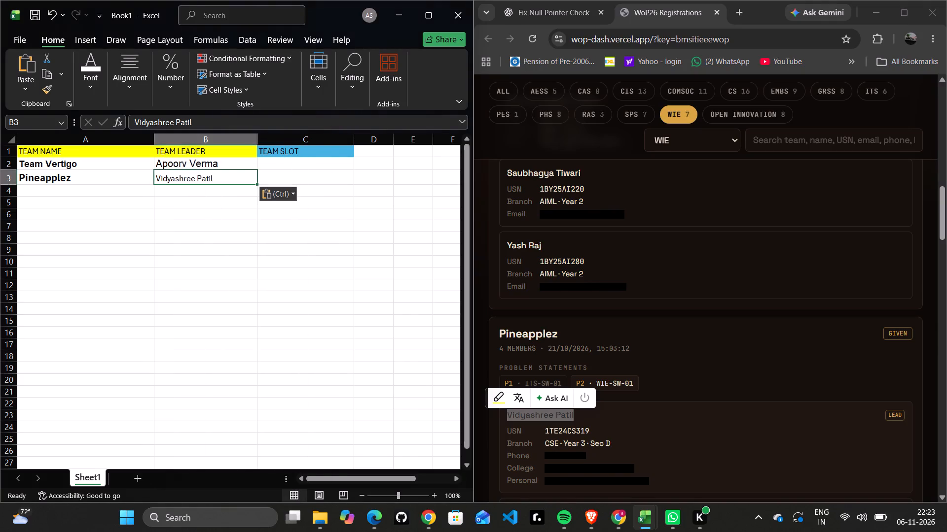
# Check the font size of the leader's name in cell B2 and enlarge the name in B3 by two font-size increments.
pyautogui.click(190, 167)
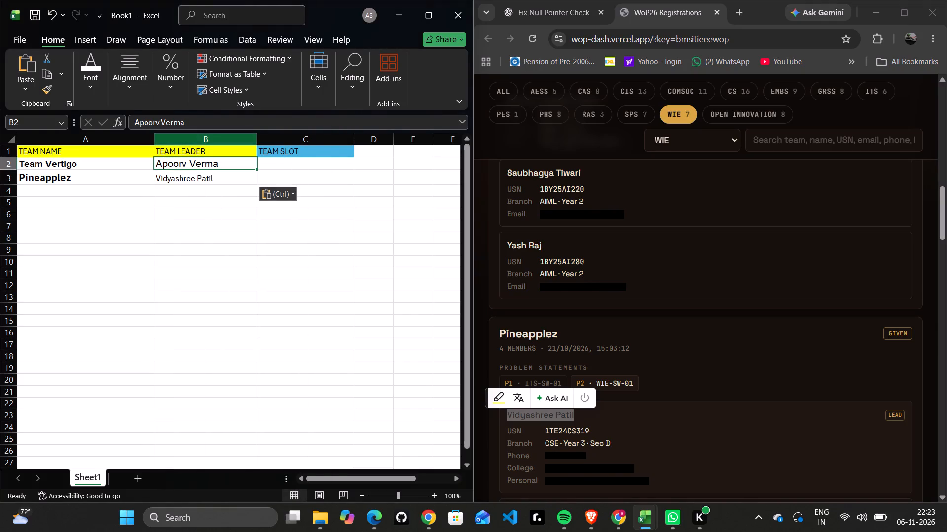
pyautogui.click(89, 93)
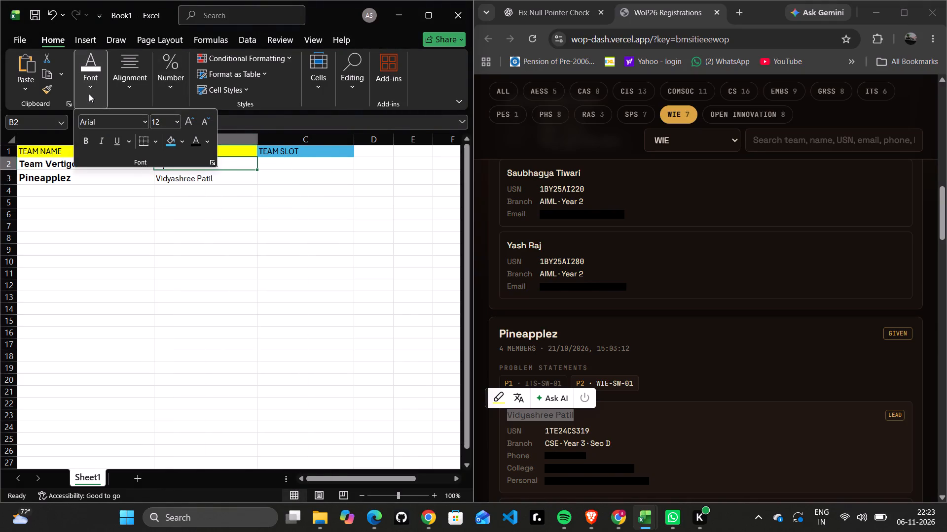
pyautogui.click(239, 176)
pyautogui.click(236, 177)
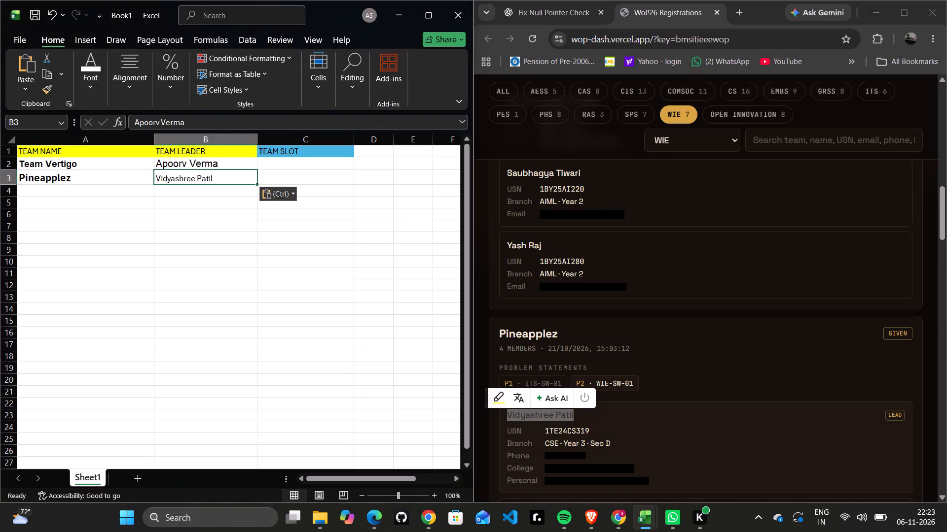
pyautogui.click(88, 91)
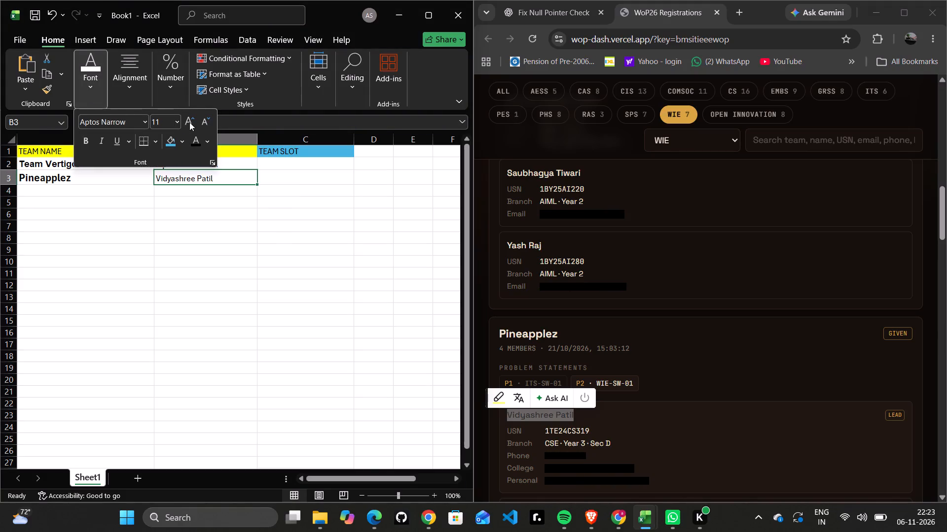
pyautogui.doubleClick(189, 122)
pyautogui.click(167, 253)
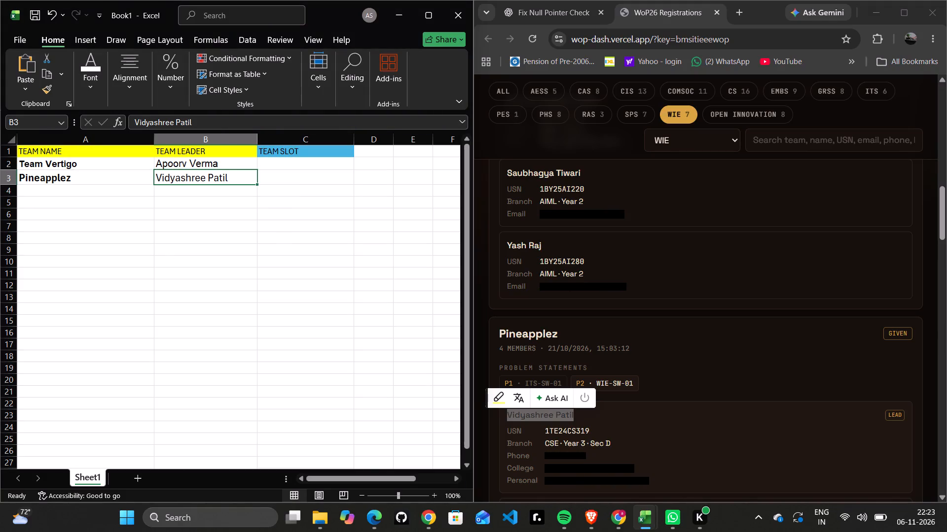
# Copy the team name Whycode from the WIE dashboard list into cell A4, matching the destination formatting.
pyautogui.click(66, 195)
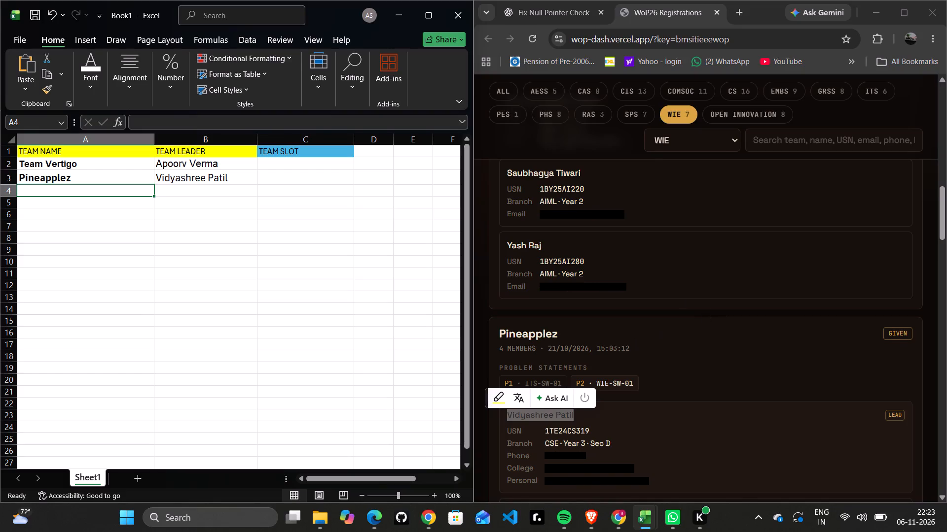
pyautogui.scroll(-7, 591, 387)
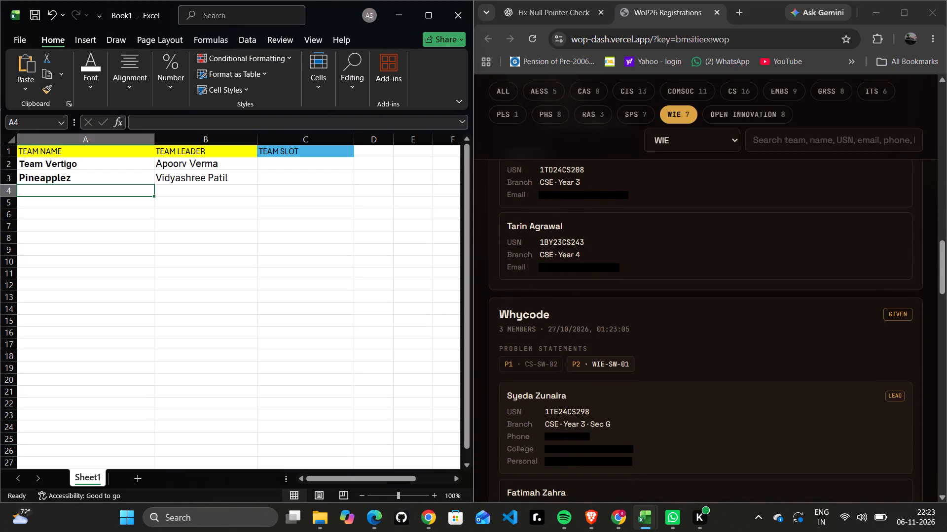
pyautogui.click(513, 309)
pyautogui.doubleClick(513, 309)
pyautogui.rightClick(514, 310)
pyautogui.click(547, 326)
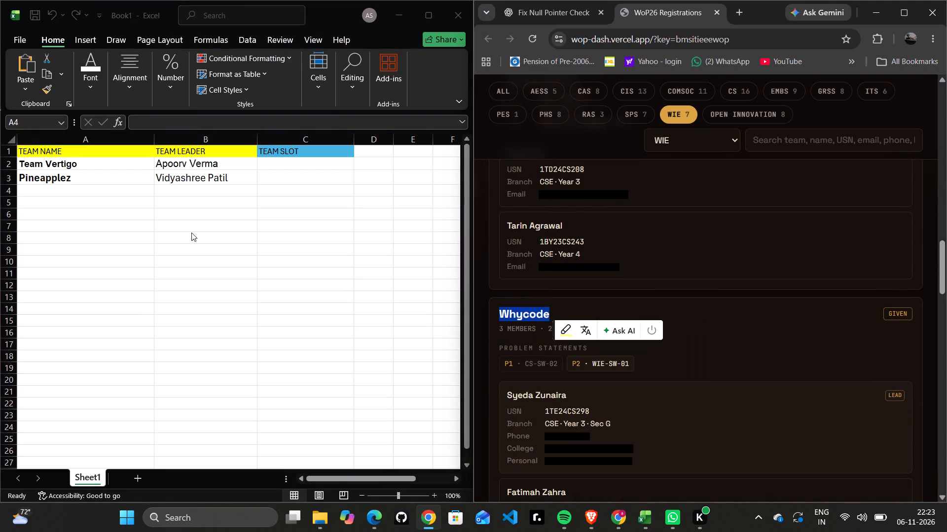
pyautogui.click(32, 187)
pyautogui.rightClick(35, 188)
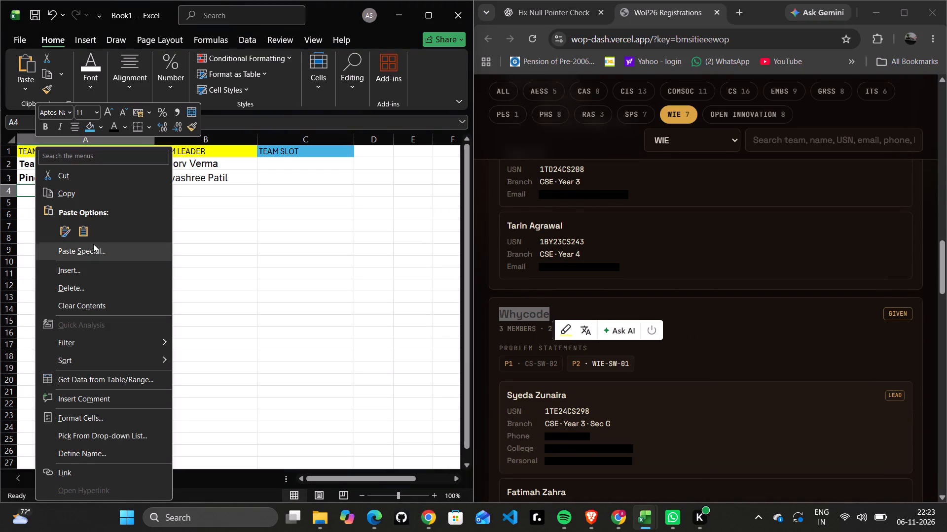
pyautogui.click(82, 233)
# Format Whycode in cell A4 as bold text at font size 14.
pyautogui.click(101, 82)
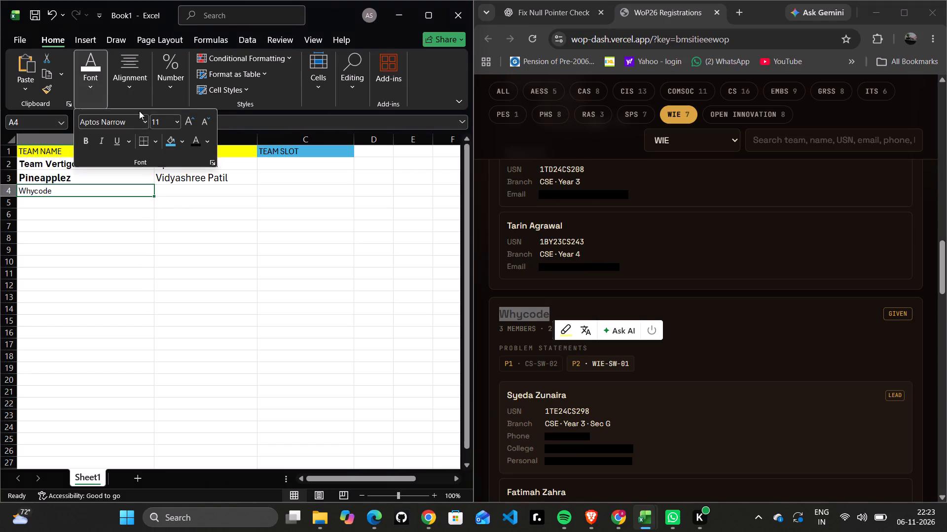
pyautogui.doubleClick(187, 121)
pyautogui.click(187, 121)
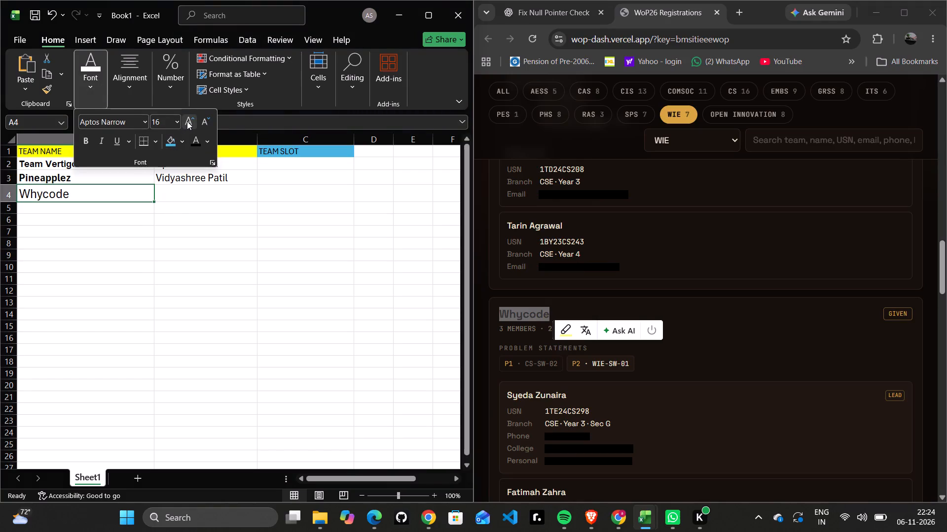
pyautogui.click(206, 124)
pyautogui.click(89, 141)
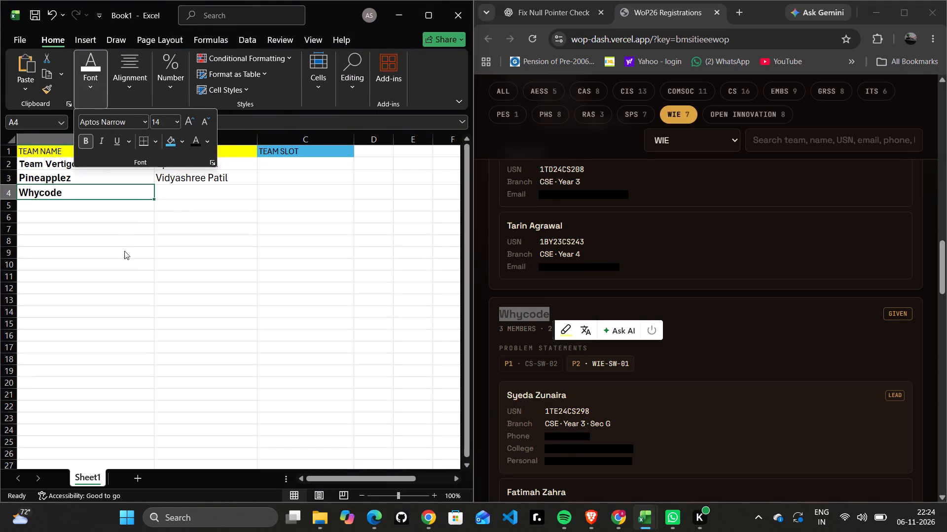
pyautogui.click(124, 251)
# Copy the name of the Whycode team lead from the WIE dashboard list into cell B4, matching the destination formatting.
pyautogui.click(177, 191)
pyautogui.scroll(-2, 573, 405)
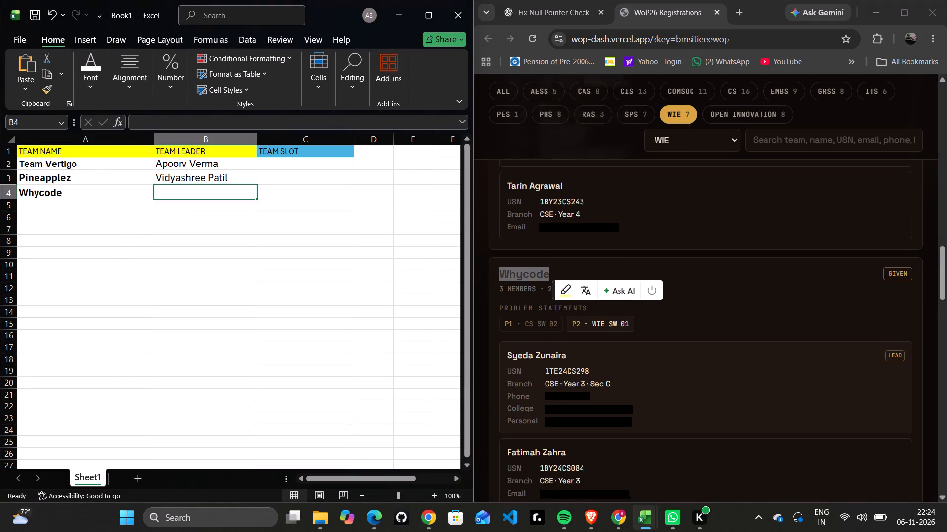
pyautogui.scroll(-1, 574, 405)
pyautogui.scroll(2, 574, 405)
pyautogui.scroll(-3, 573, 406)
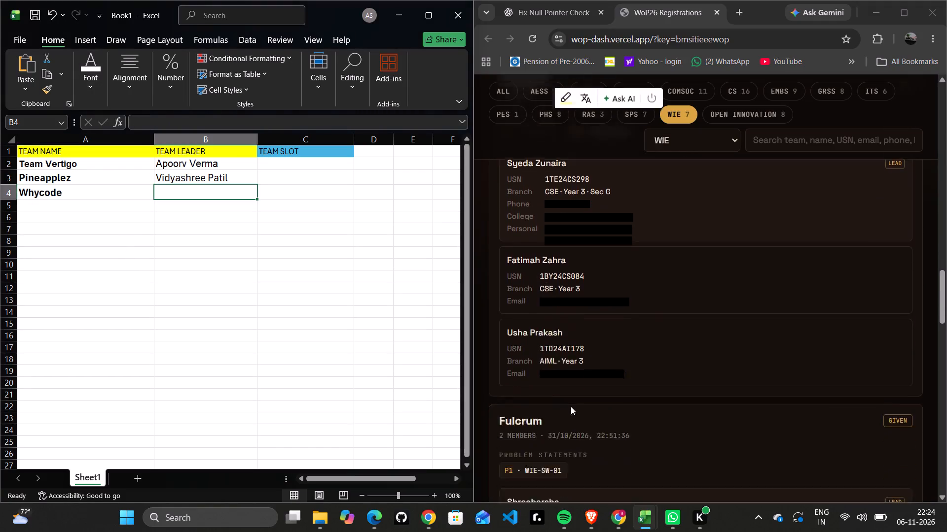
pyautogui.scroll(-1, 557, 395)
pyautogui.scroll(4, 557, 395)
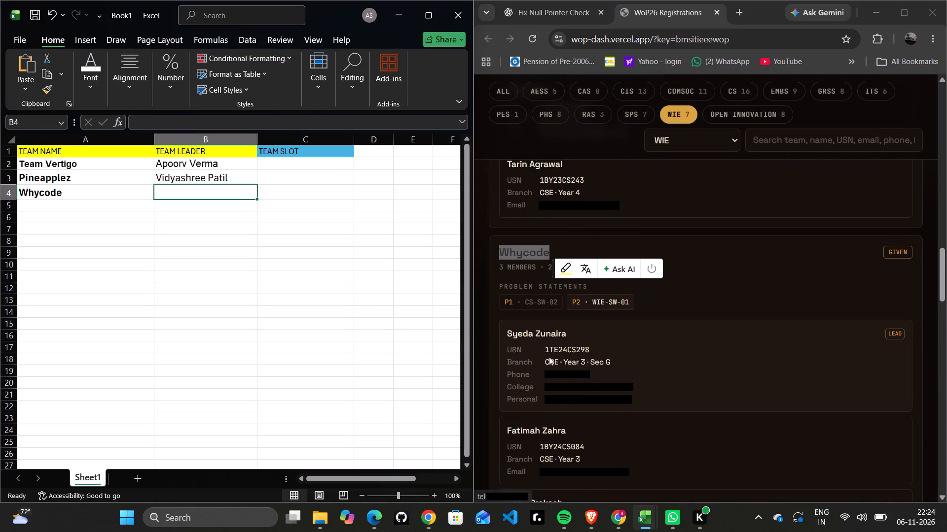
pyautogui.moveTo(571, 332); pyautogui.dragTo(502, 327)
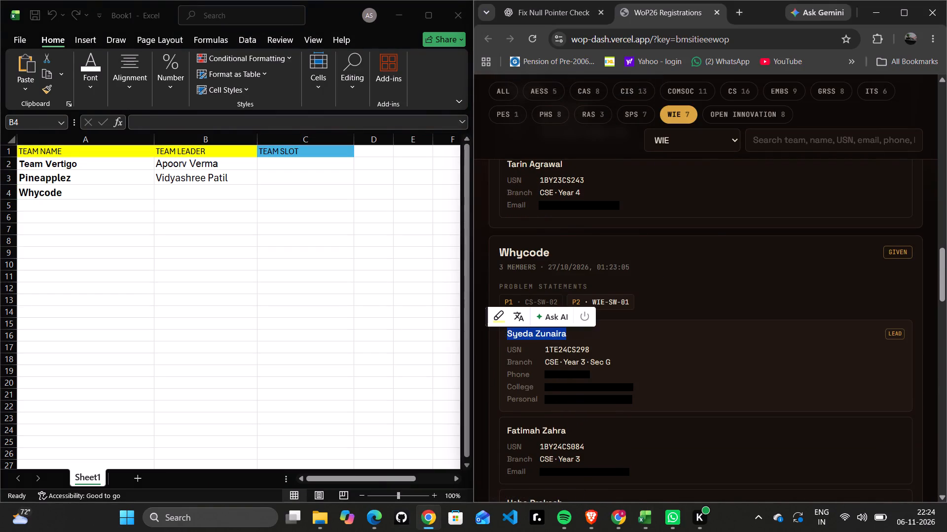
pyautogui.rightClick(515, 332)
pyautogui.click(537, 157)
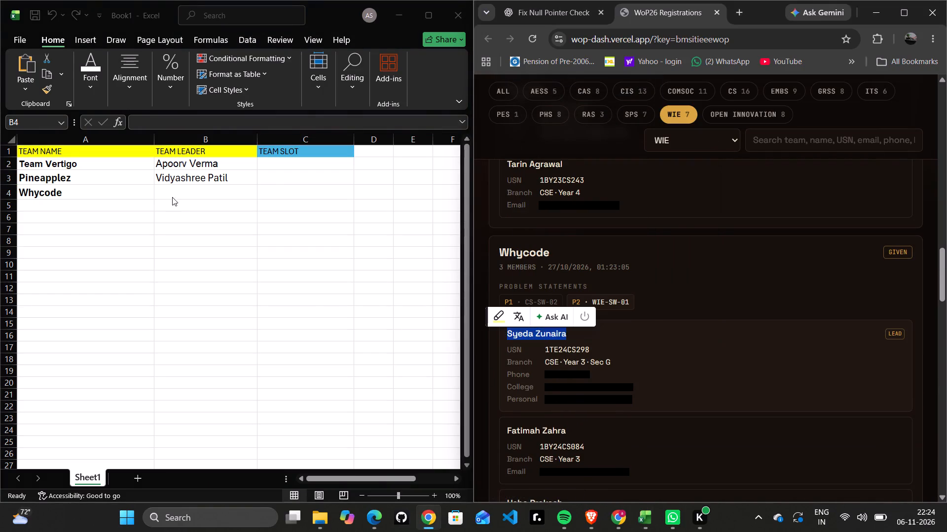
pyautogui.click(176, 190)
pyautogui.rightClick(176, 190)
pyautogui.click(227, 225)
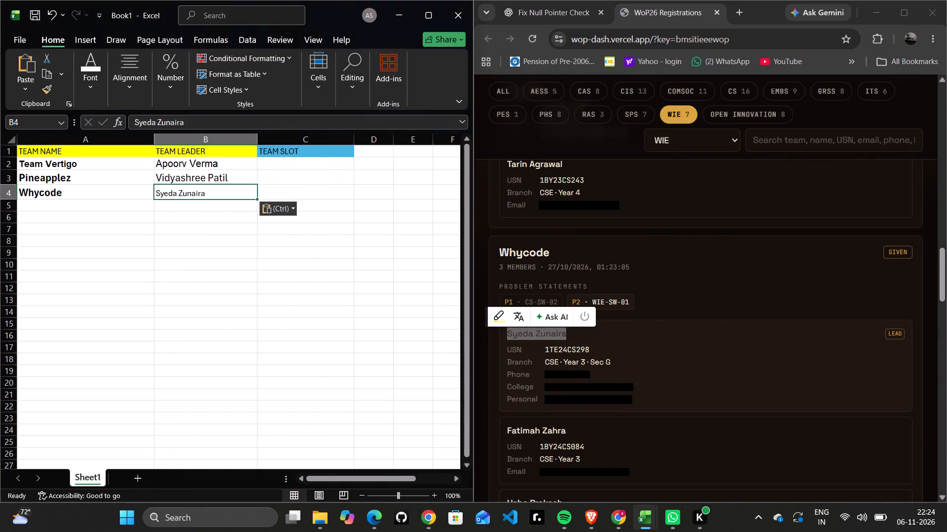
# Set the team leader's name in cell B4 to font size 14.
pyautogui.click(96, 86)
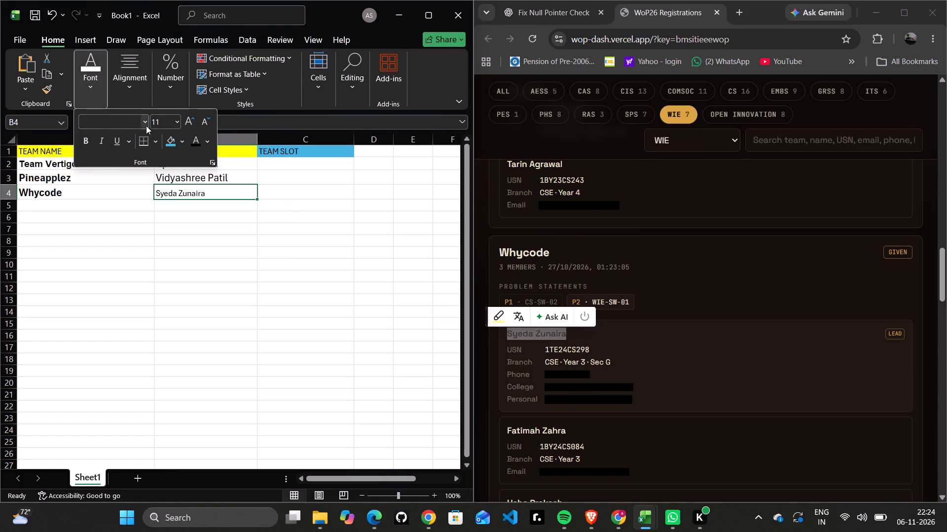
pyautogui.tripleClick(187, 118)
pyautogui.click(203, 125)
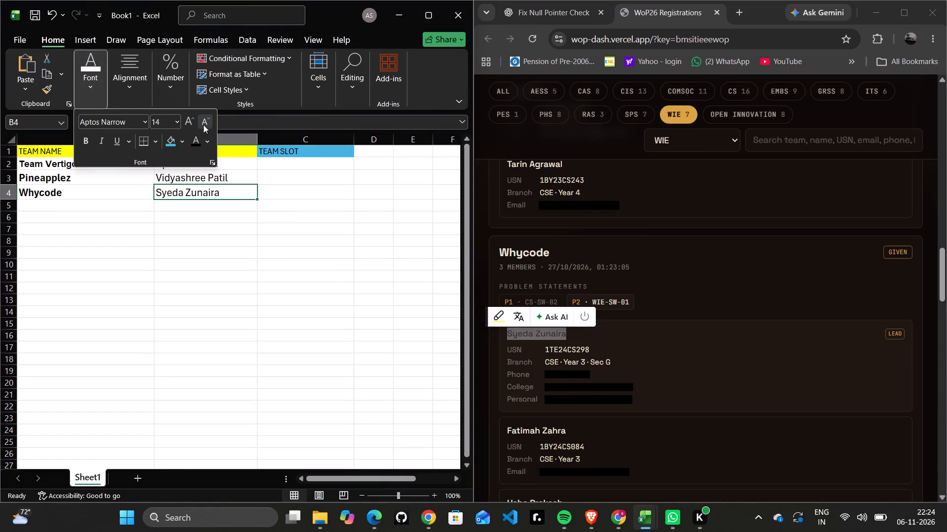
# Copy the team name Fulcrum from the WIE dashboard list into cell A5, matching the destination formatting.
pyautogui.click(146, 264)
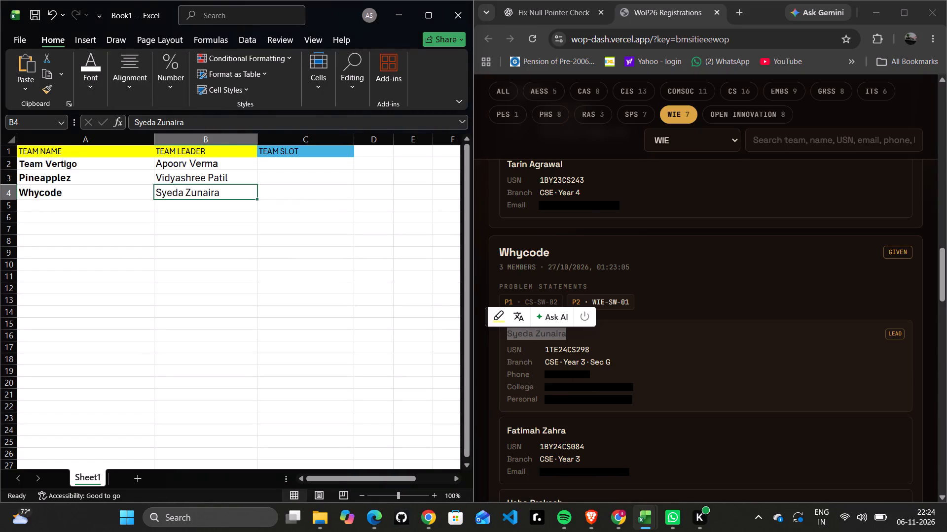
pyautogui.click(51, 203)
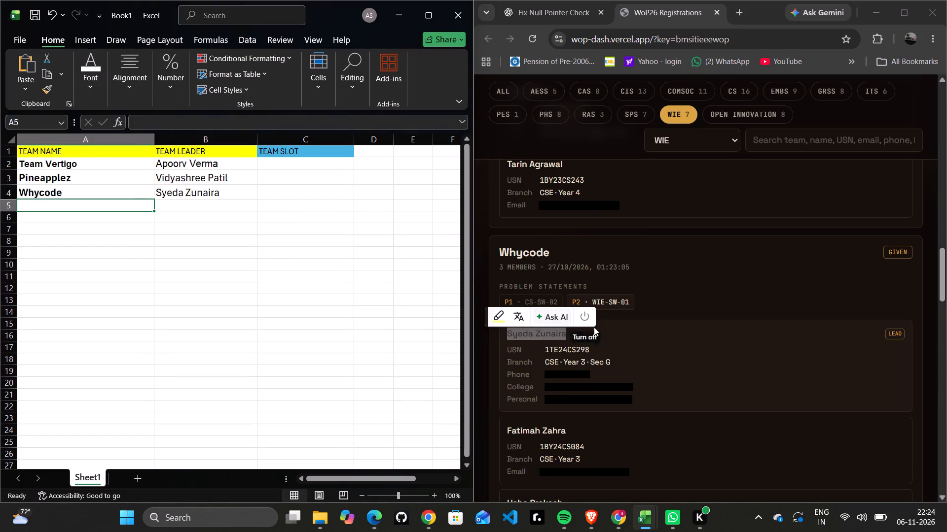
pyautogui.scroll(-5, 604, 343)
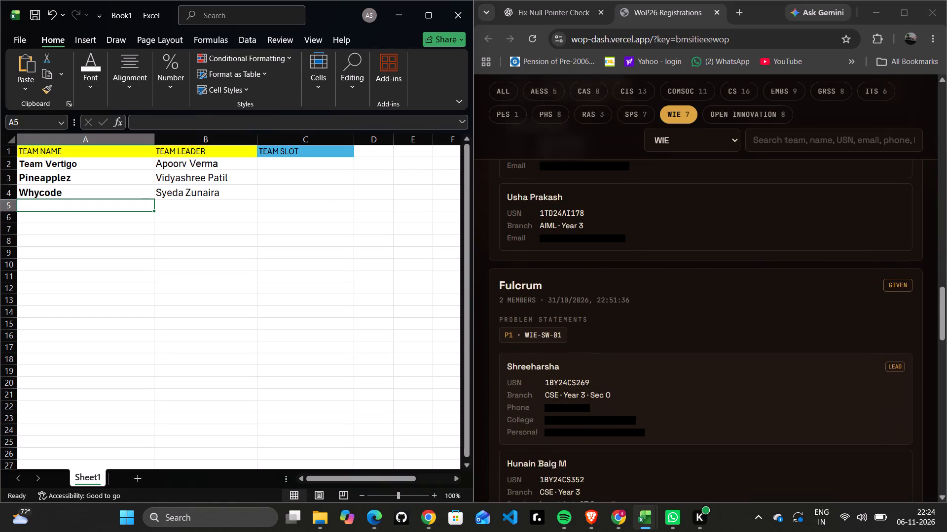
pyautogui.click(510, 274)
pyautogui.doubleClick(510, 281)
pyautogui.click(510, 281)
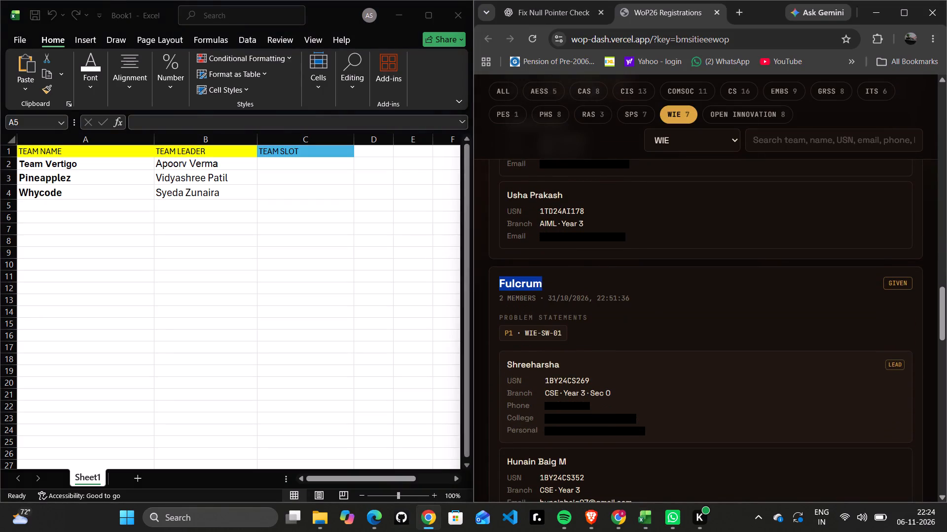
pyautogui.rightClick(510, 281)
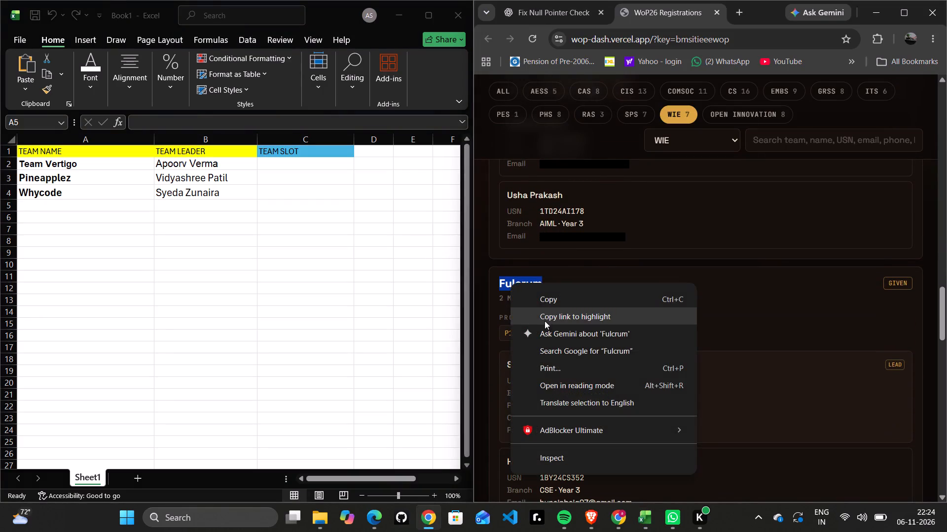
pyautogui.click(552, 306)
pyautogui.click(40, 206)
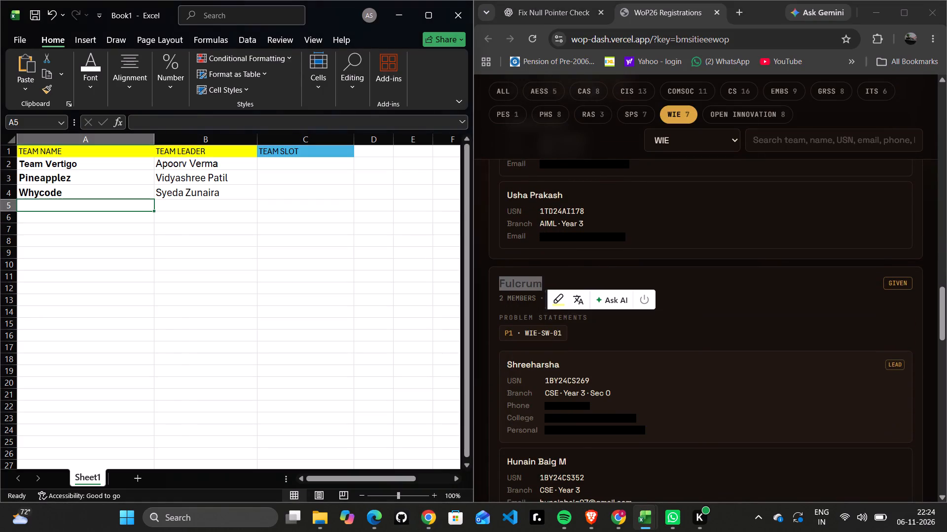
pyautogui.rightClick(42, 206)
pyautogui.click(99, 234)
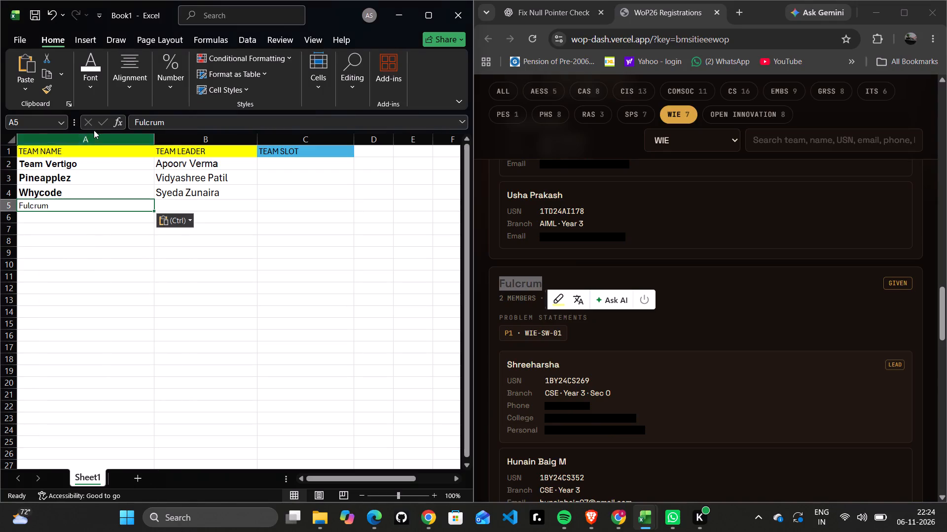
# Format Fulcrum in cell A5 as bold text at font size 14.
pyautogui.click(85, 96)
pyautogui.doubleClick(186, 119)
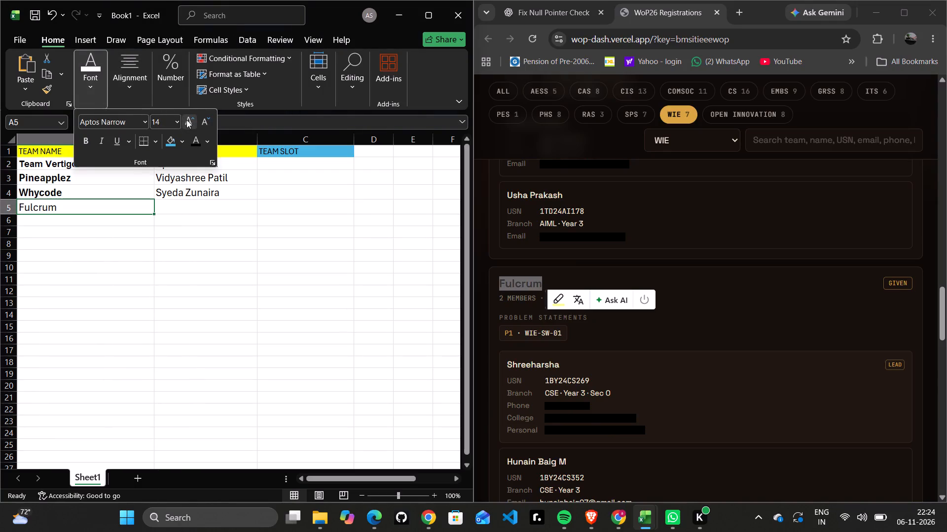
pyautogui.click(91, 142)
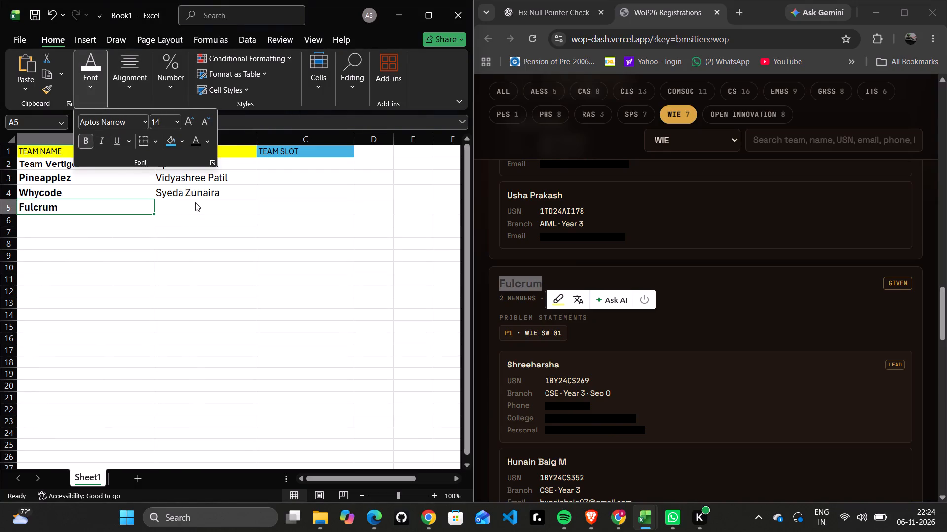
pyautogui.click(195, 202)
# Copy the name of the Fulcrum team lead from the WIE dashboard list into cell B5, matching the destination formatting.
pyautogui.moveTo(559, 360); pyautogui.dragTo(500, 361)
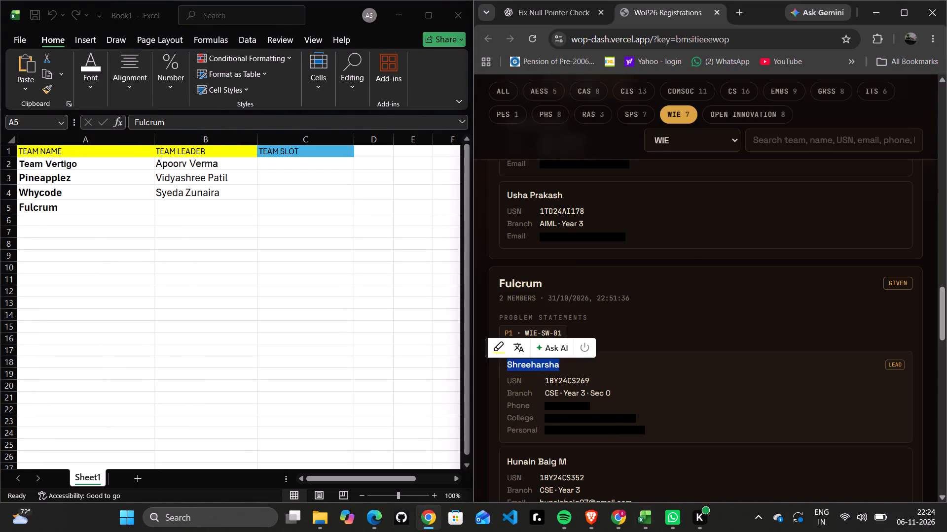
pyautogui.rightClick(529, 359)
pyautogui.click(558, 180)
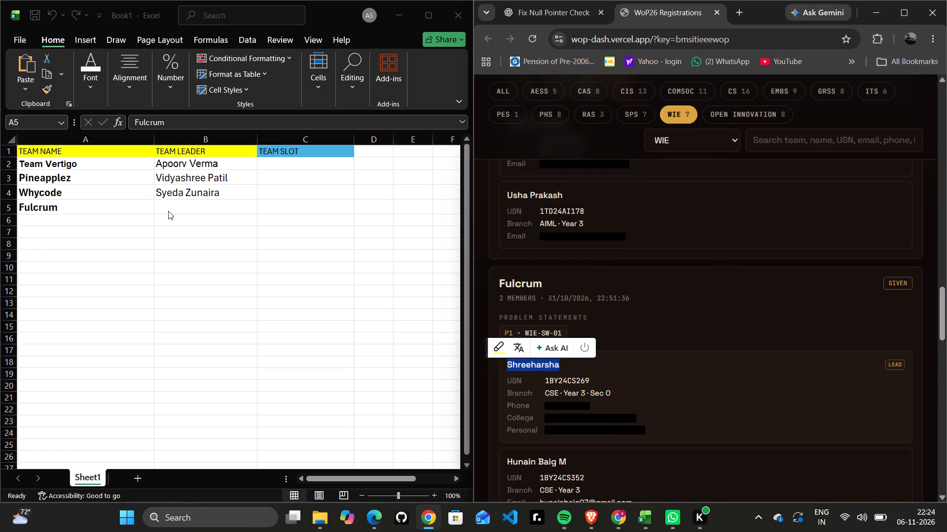
pyautogui.click(171, 210)
pyautogui.click(177, 205)
pyautogui.rightClick(178, 205)
pyautogui.click(229, 234)
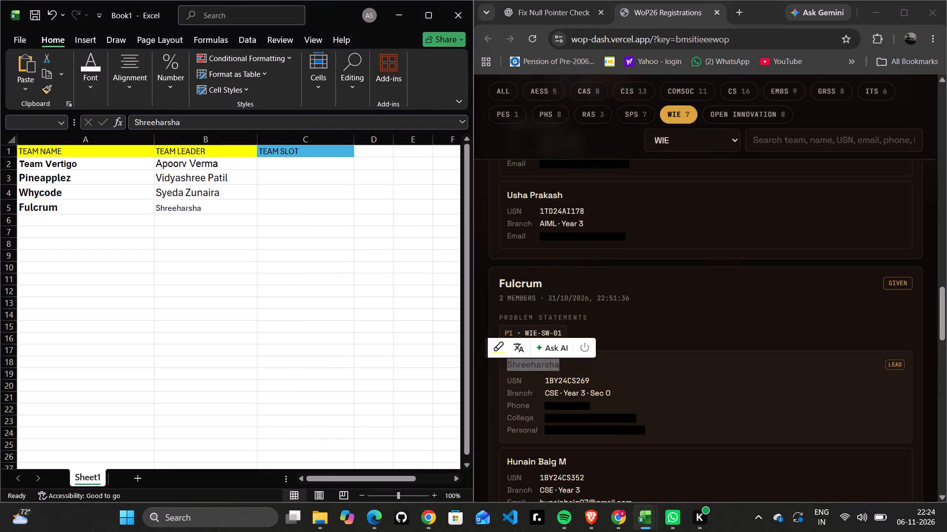
# Set the team leader's name in cell B5 to font size 14.
pyautogui.click(96, 90)
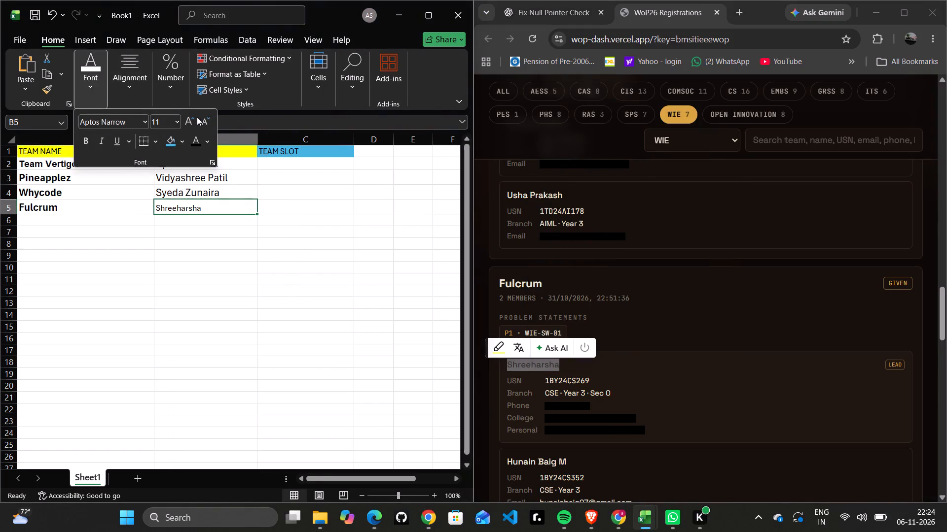
pyautogui.doubleClick(197, 117)
pyautogui.doubleClick(192, 118)
pyautogui.click(211, 291)
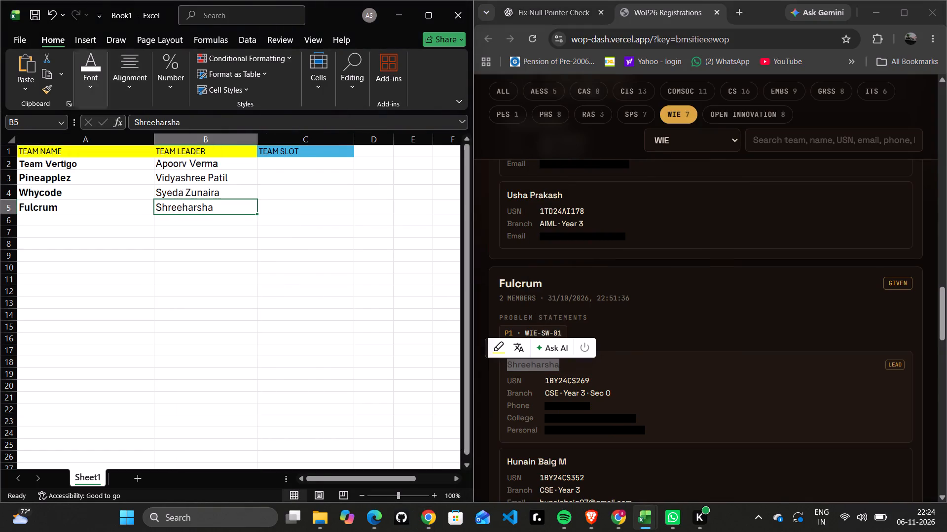
# Copy the team name TechTonic from the WIE dashboard list into cell A6, matching the destination formatting.
pyautogui.click(89, 224)
pyautogui.scroll(-5, 638, 379)
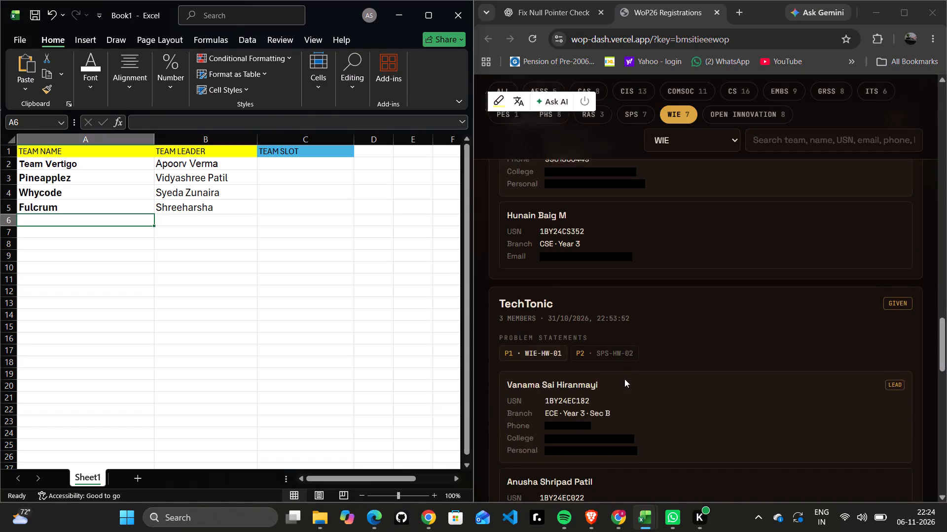
pyautogui.moveTo(550, 242); pyautogui.dragTo(492, 242)
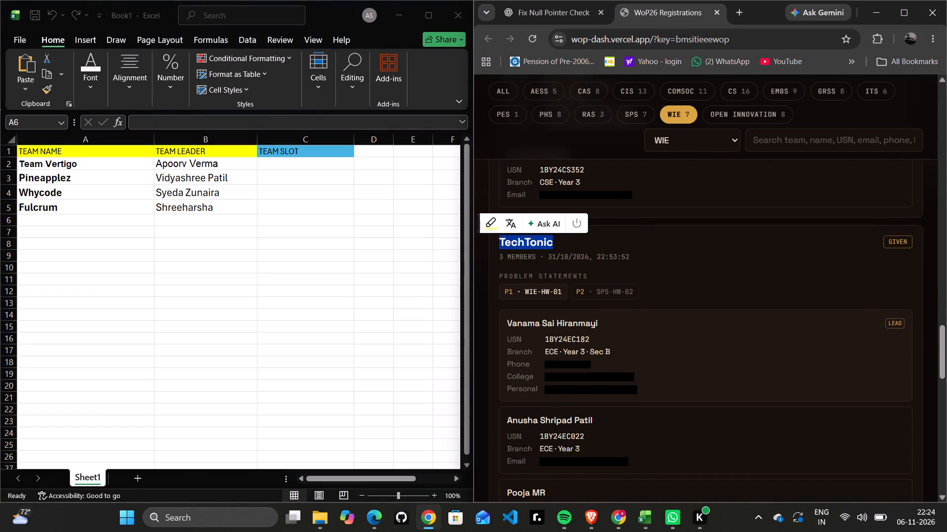
pyautogui.rightClick(514, 239)
pyautogui.click(547, 252)
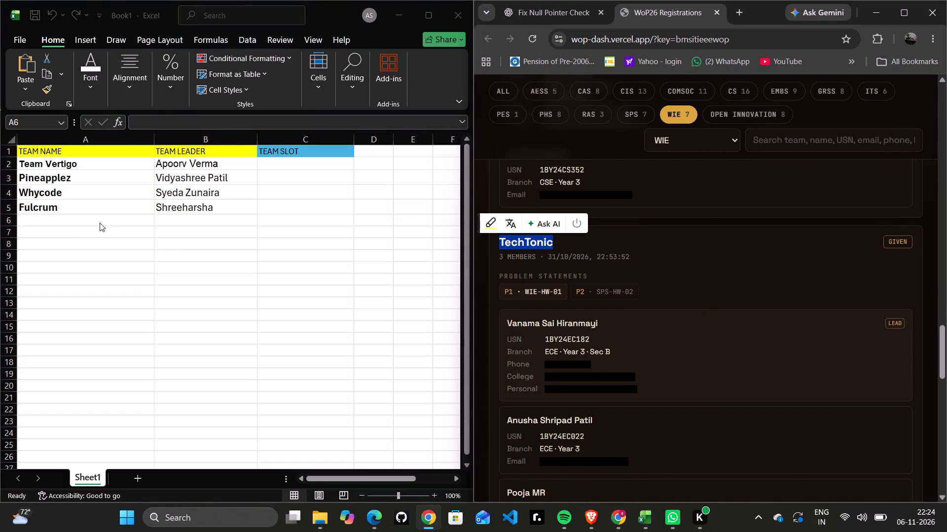
pyautogui.click(97, 219)
pyautogui.rightClick(97, 219)
pyautogui.click(152, 228)
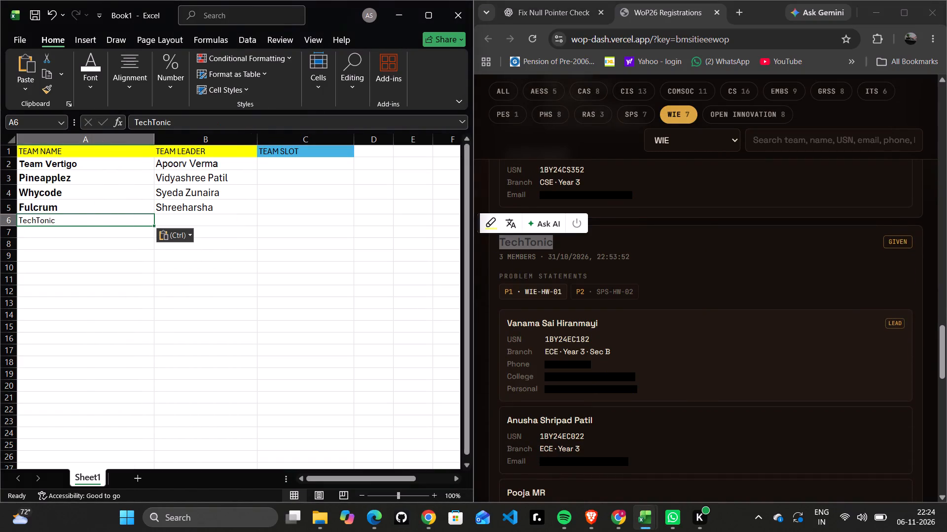
pyautogui.click(90, 95)
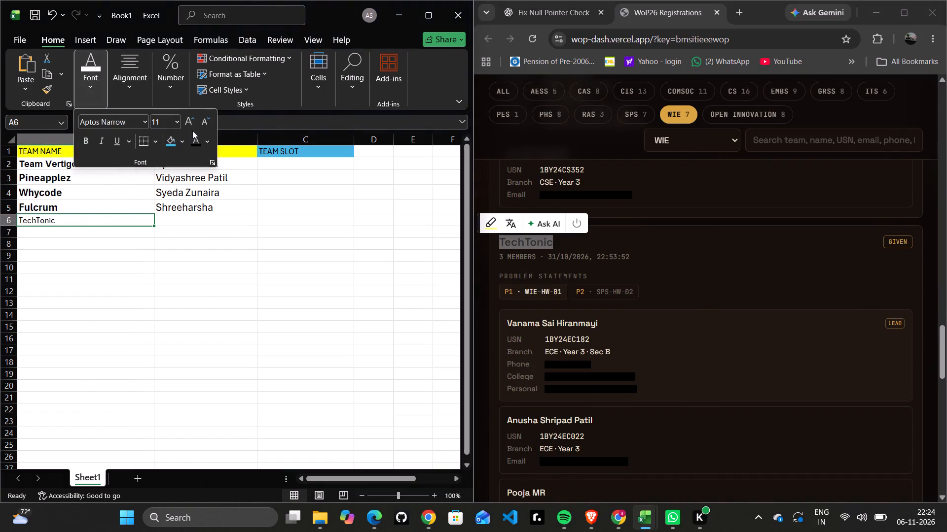
pyautogui.tripleClick(188, 123)
pyautogui.click(203, 124)
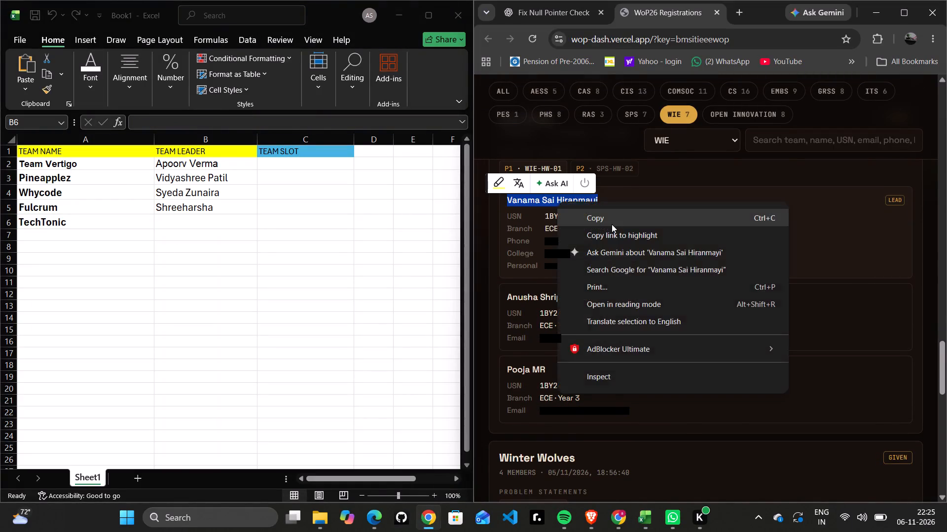
pyautogui.click(612, 224)
pyautogui.click(203, 220)
pyautogui.rightClick(203, 220)
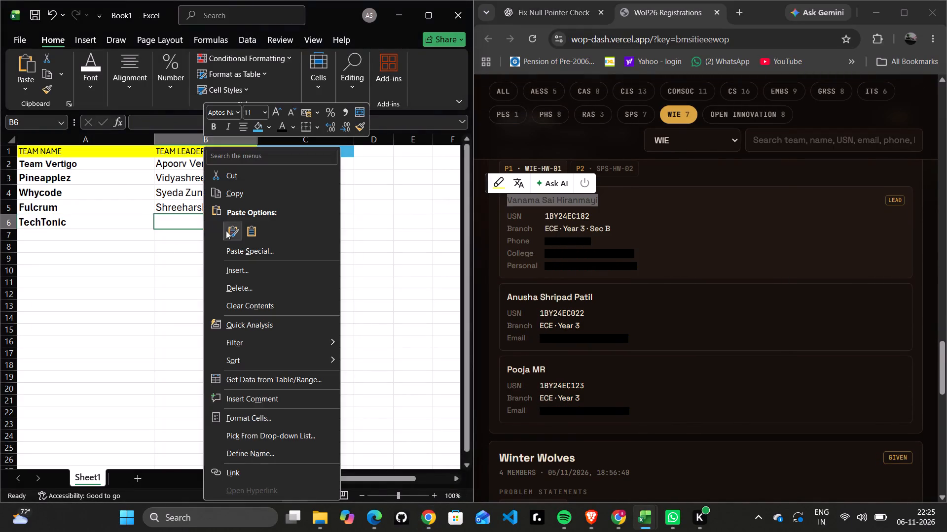
pyautogui.click(257, 232)
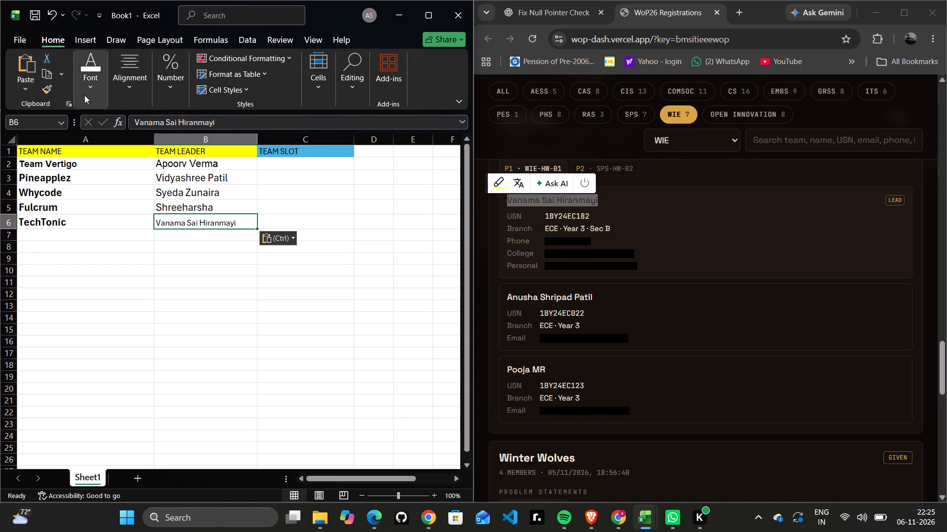
# Set the team leader's name in cell B6 to font size 14.
pyautogui.click(84, 95)
pyautogui.doubleClick(189, 119)
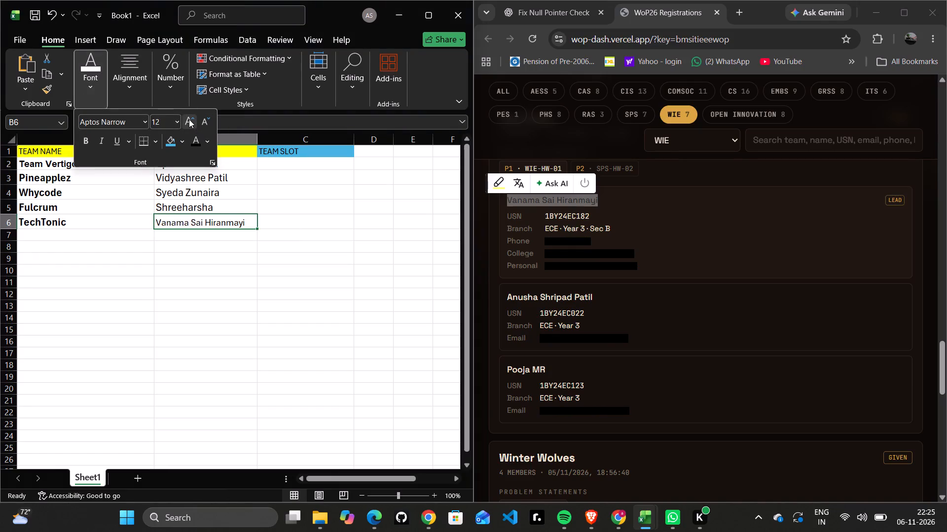
pyautogui.click(148, 287)
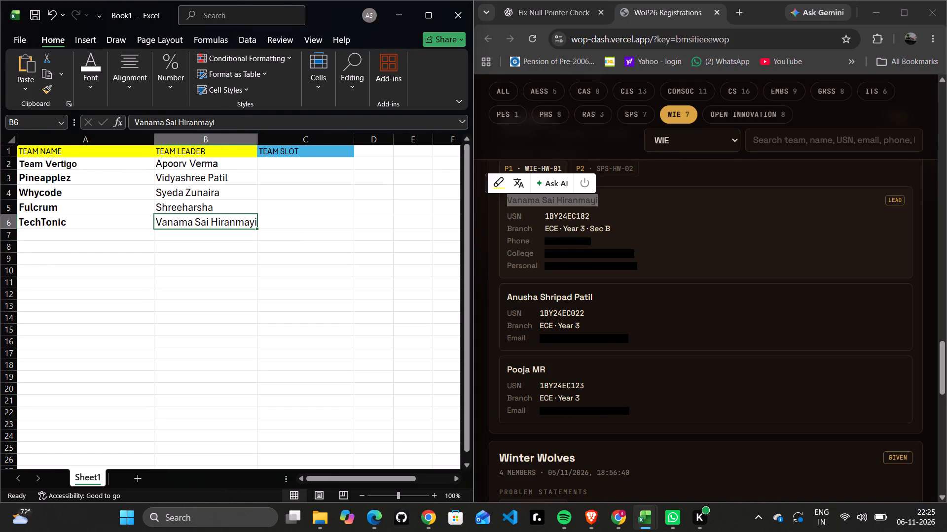
# Widen the TEAM LEADER column B so the longest leader name fits with some spare room.
pyautogui.moveTo(257, 139); pyautogui.dragTo(280, 138)
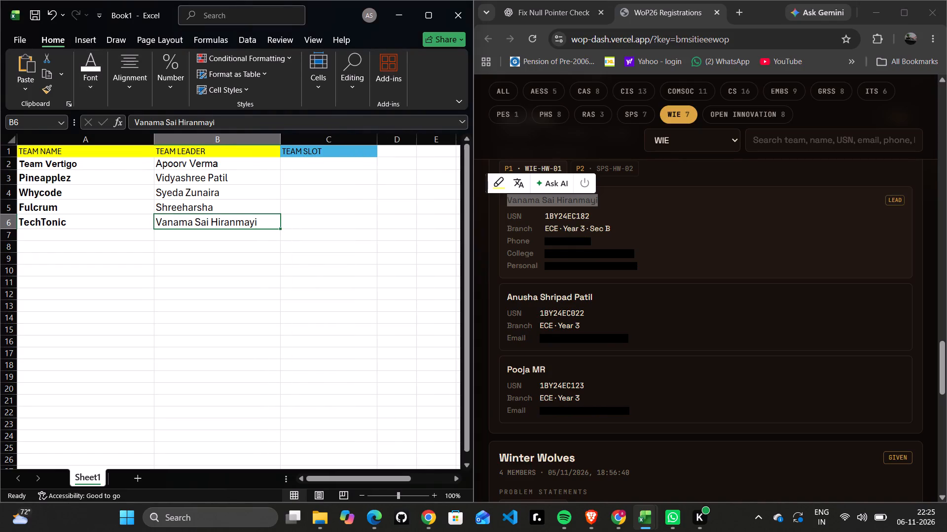
pyautogui.click(279, 321)
# Copy the team name Winter Wolves from the WIE dashboard list into cell A7, matching the destination formatting.
pyautogui.click(73, 238)
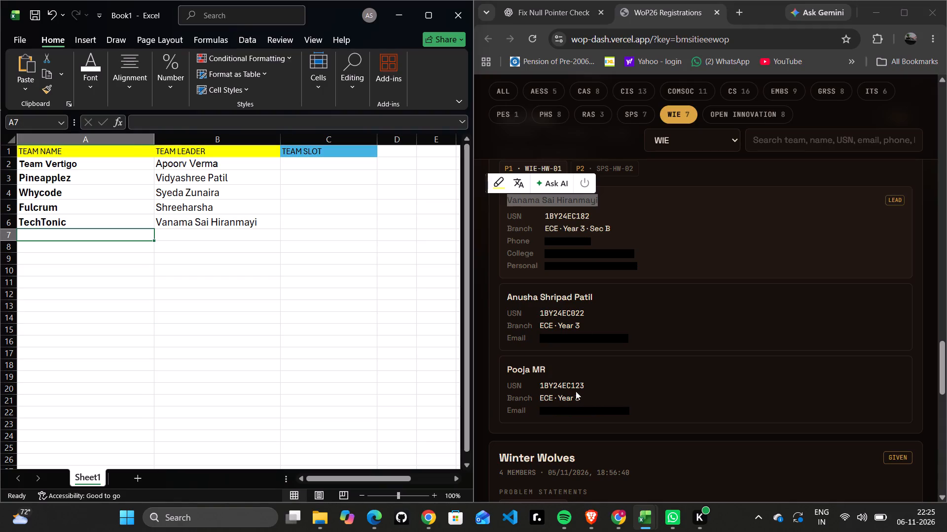
pyautogui.scroll(-2, 569, 399)
pyautogui.moveTo(577, 339); pyautogui.dragTo(477, 341)
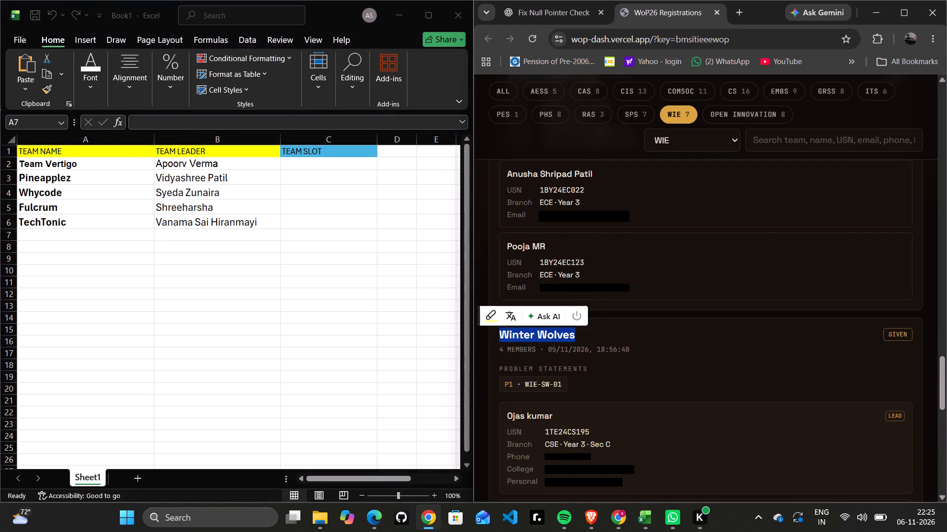
pyautogui.rightClick(549, 330)
pyautogui.click(583, 159)
pyautogui.click(80, 232)
pyautogui.rightClick(80, 232)
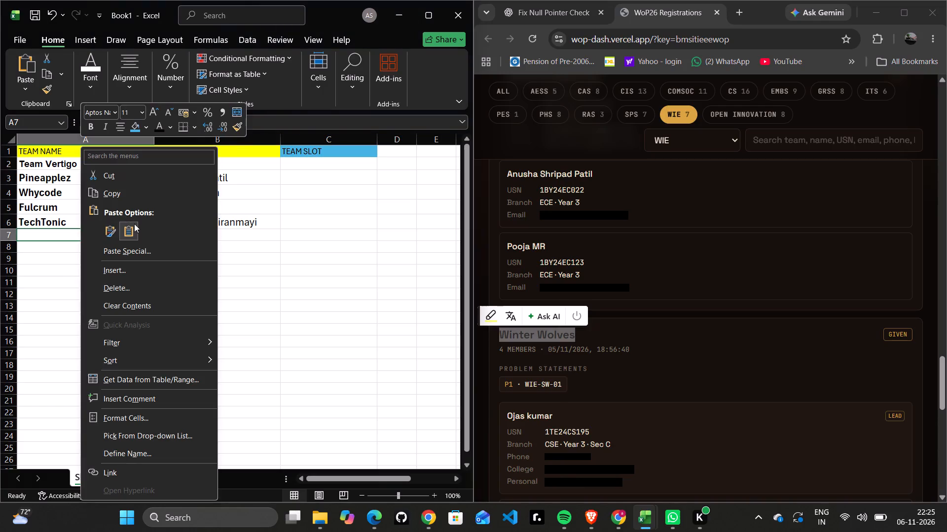
pyautogui.click(136, 229)
# Format Winter Wolves in cell A7 as bold text at font size 14.
pyautogui.click(97, 76)
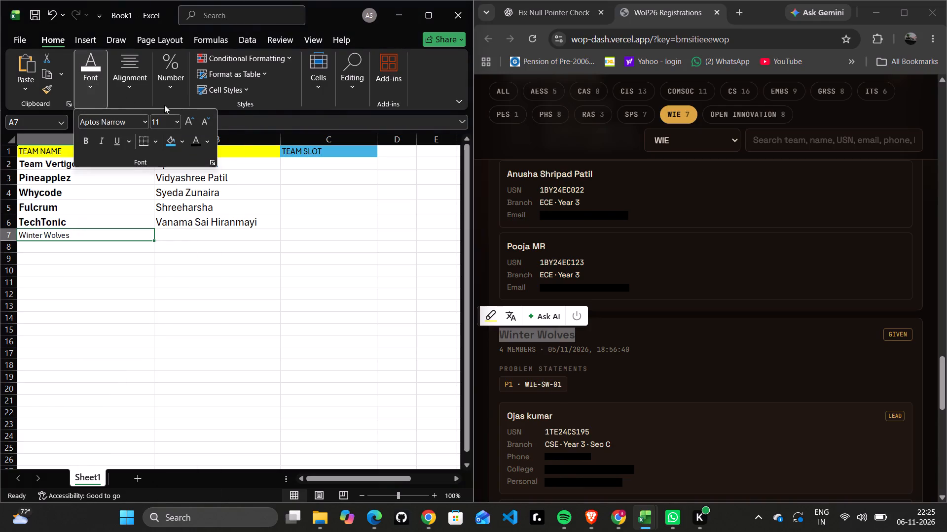
pyautogui.tripleClick(191, 122)
pyautogui.click(207, 124)
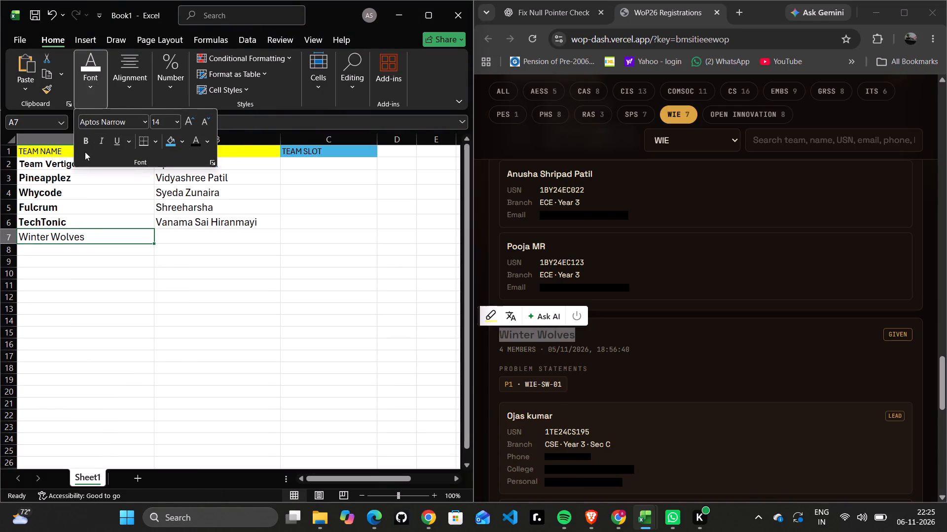
pyautogui.click(82, 147)
pyautogui.click(182, 232)
pyautogui.click(249, 246)
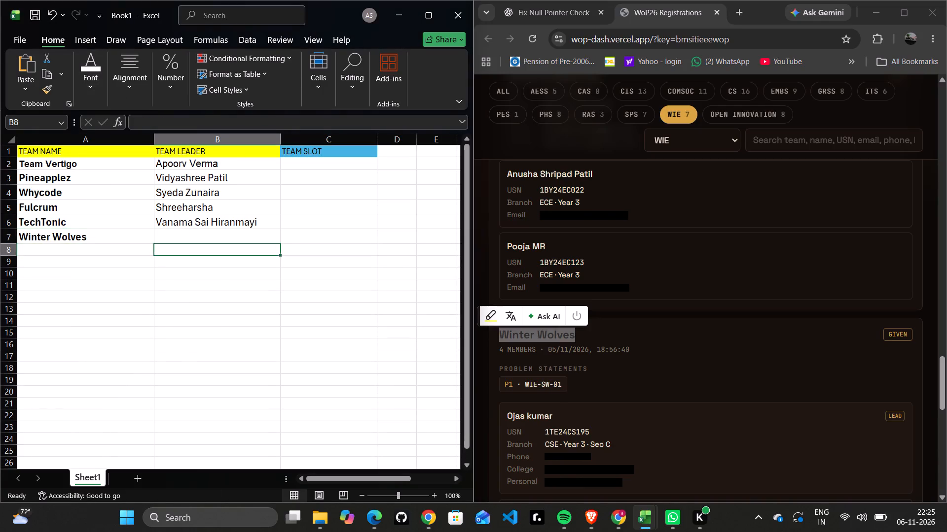
# Copy the Winter Wolves lead's name from the WIE dashboard list into cell B7, matching the destination formatting.
pyautogui.click(250, 236)
pyautogui.scroll(-2, 594, 391)
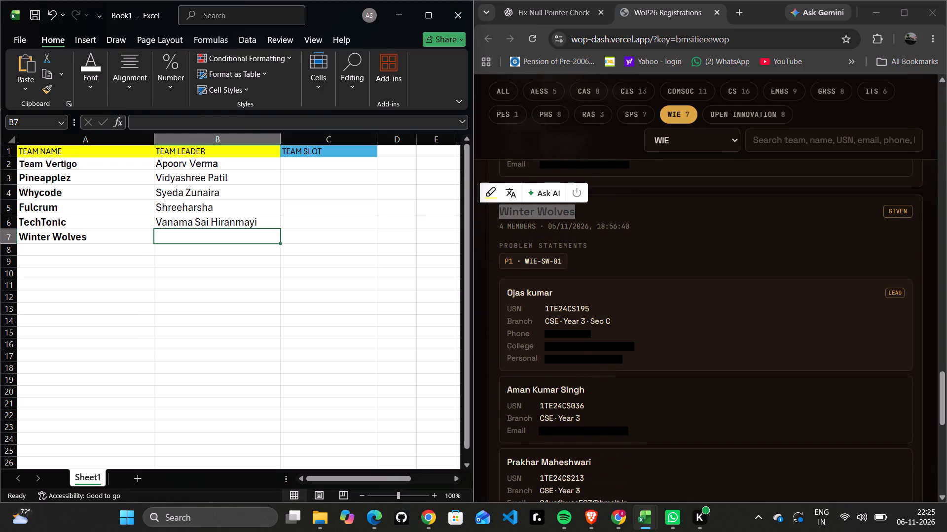
pyautogui.moveTo(556, 292); pyautogui.dragTo(471, 295)
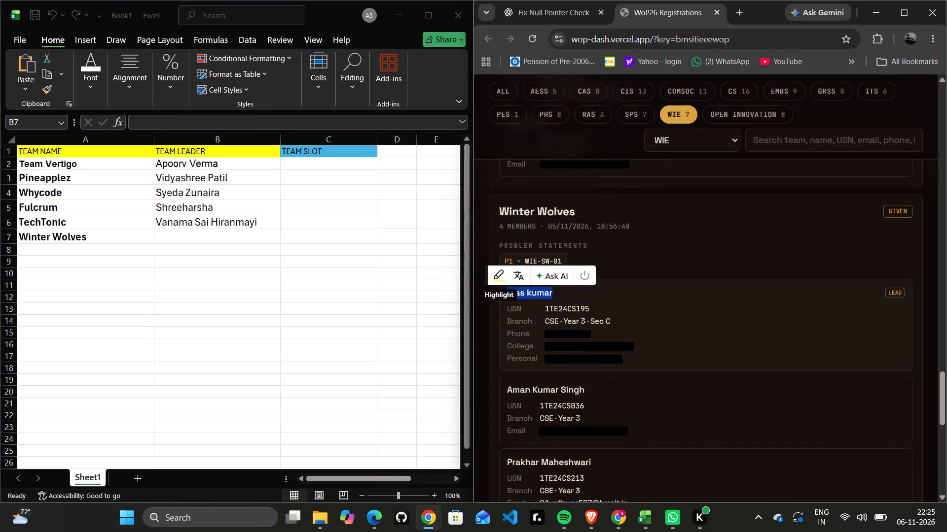
pyautogui.rightClick(512, 290)
pyautogui.click(578, 307)
pyautogui.click(177, 235)
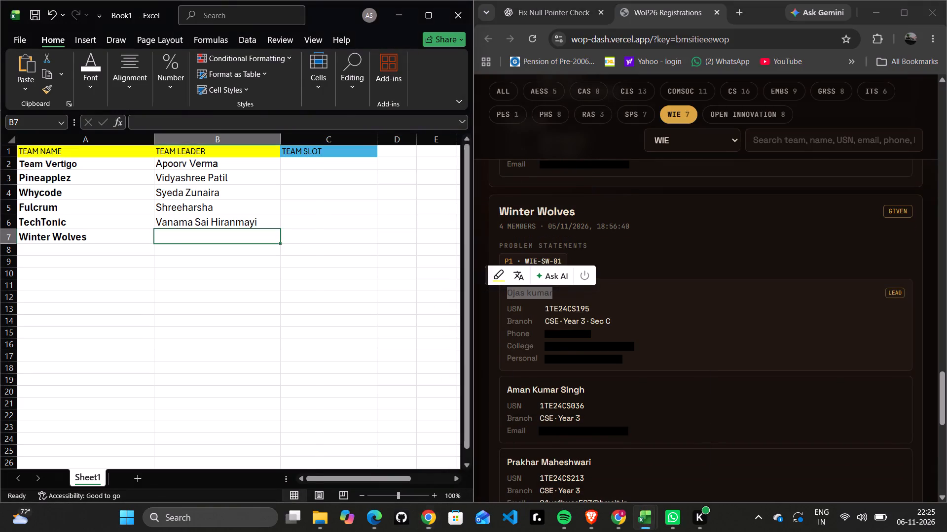
pyautogui.rightClick(177, 235)
pyautogui.click(227, 233)
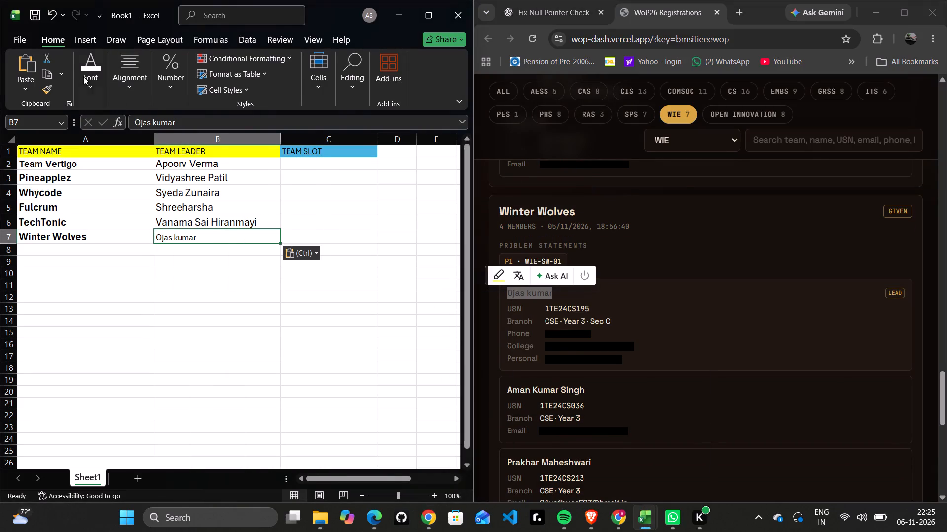
# Format the team leader's name in cell B7 as regular, non-bold text at font size 14.
pyautogui.click(83, 76)
pyautogui.click(190, 144)
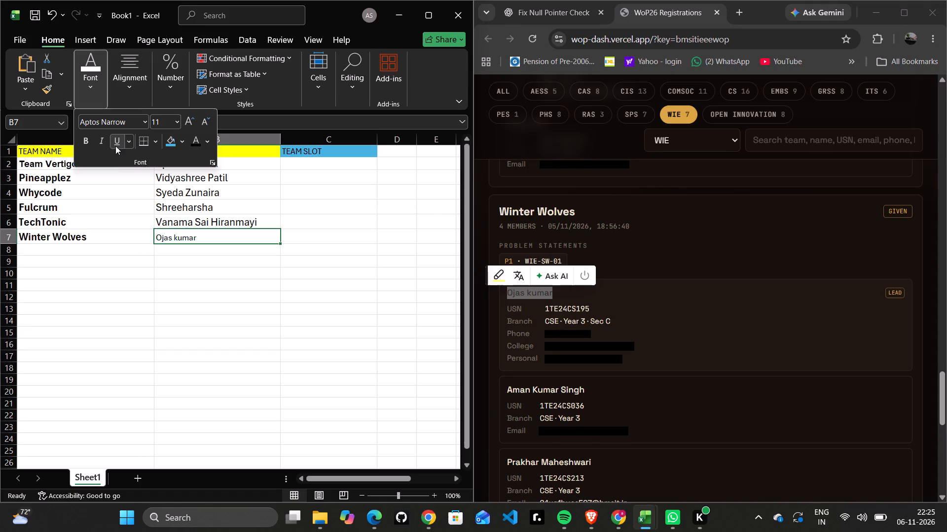
pyautogui.click(86, 147)
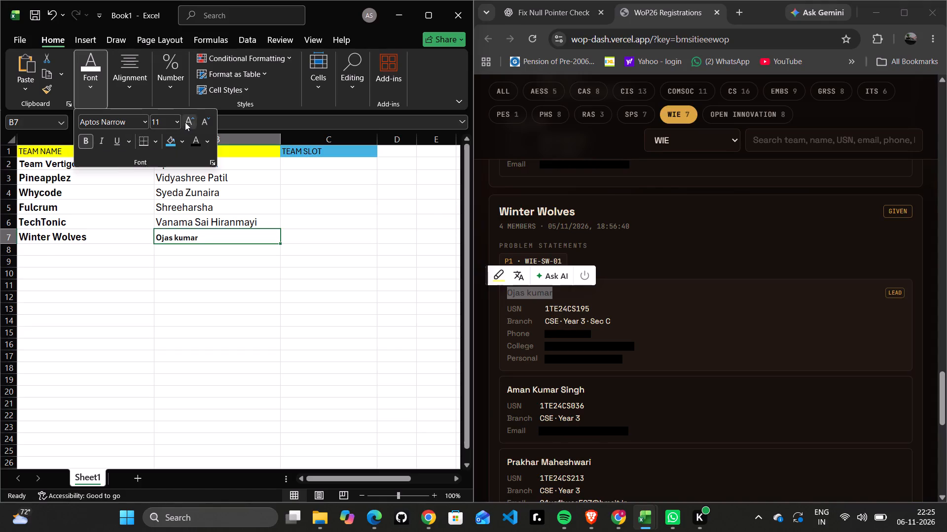
pyautogui.doubleClick(185, 122)
pyautogui.click(196, 391)
pyautogui.click(200, 229)
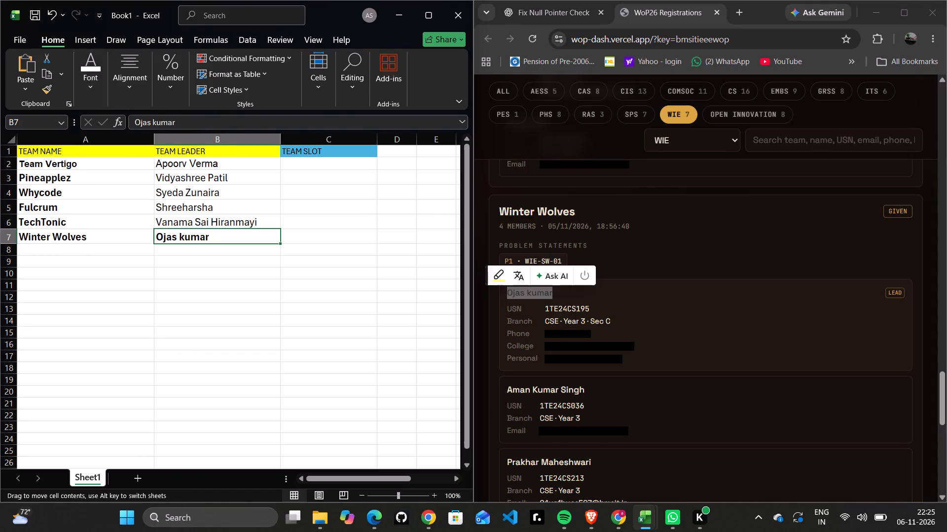
pyautogui.click(199, 235)
pyautogui.click(89, 90)
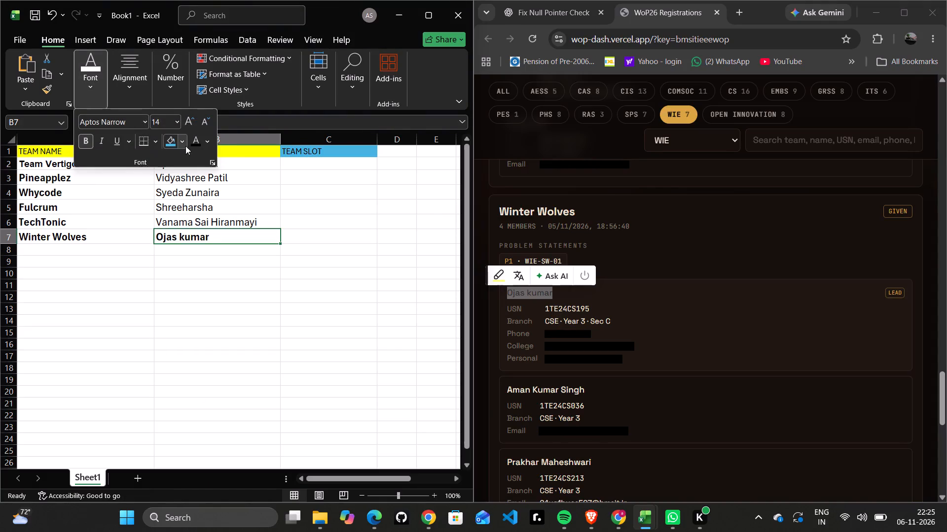
pyautogui.click(91, 141)
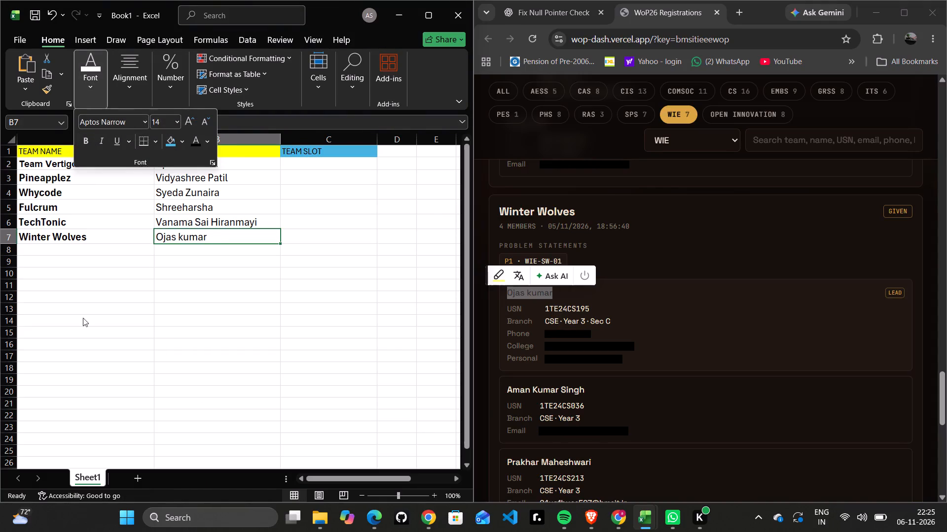
# Copy the team name Dexters from the WIE dashboard list into cell A8, matching the destination formatting.
pyautogui.click(42, 249)
pyautogui.click(128, 250)
pyautogui.scroll(-6, 538, 399)
pyautogui.moveTo(544, 254); pyautogui.dragTo(540, 250)
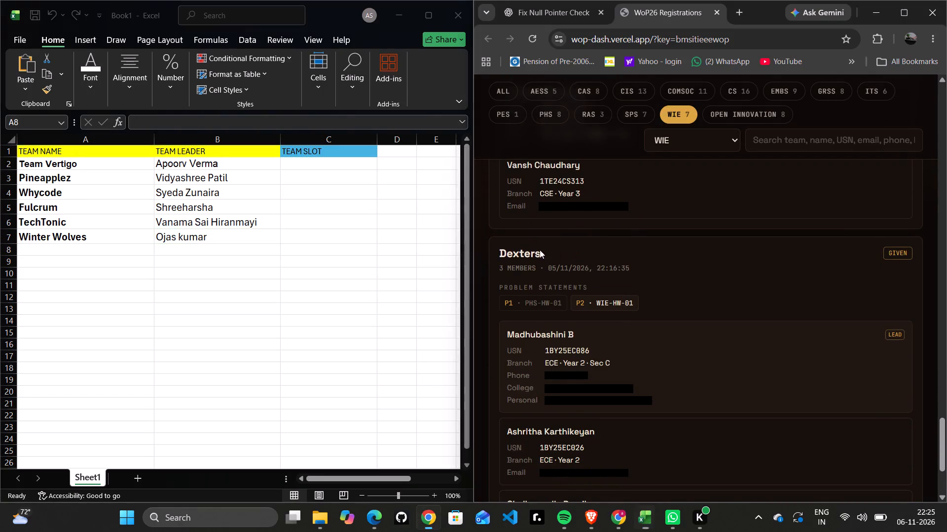
pyautogui.moveTo(540, 250); pyautogui.dragTo(480, 243)
pyautogui.rightClick(514, 248)
pyautogui.click(565, 262)
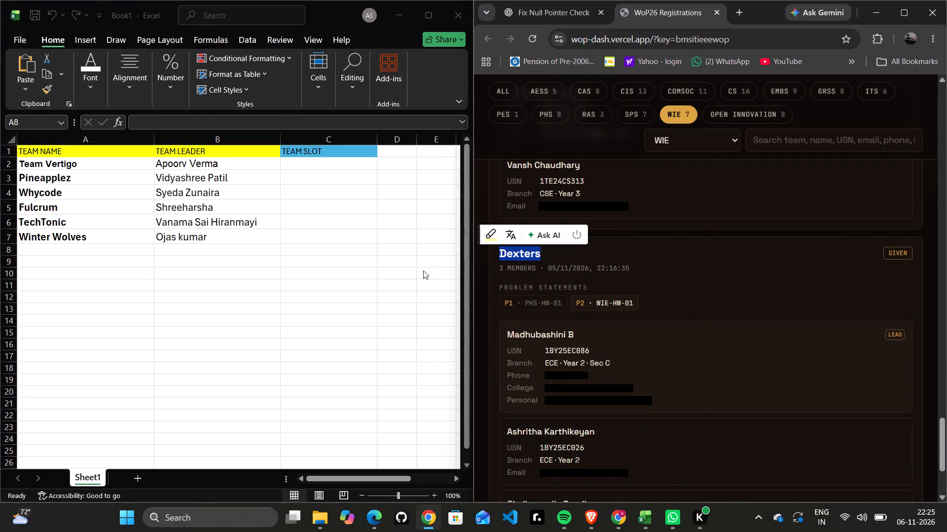
pyautogui.click(43, 249)
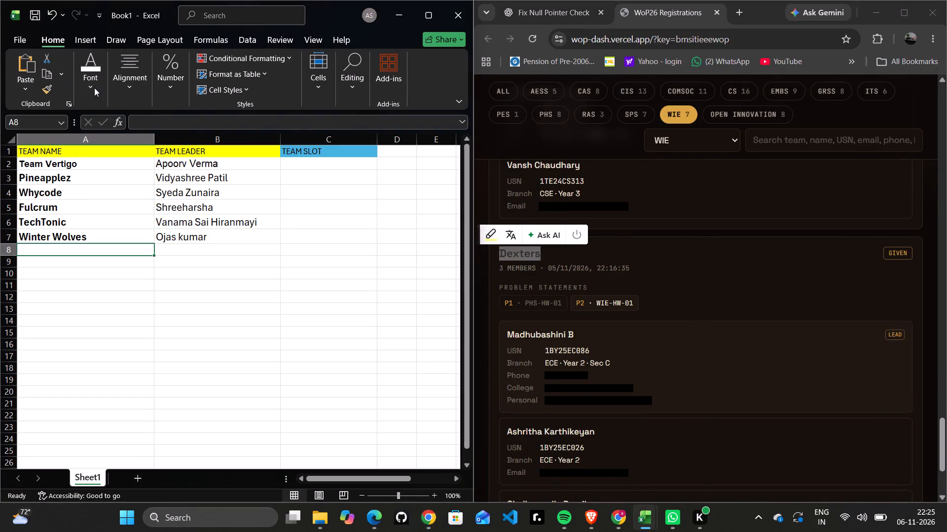
pyautogui.click(95, 88)
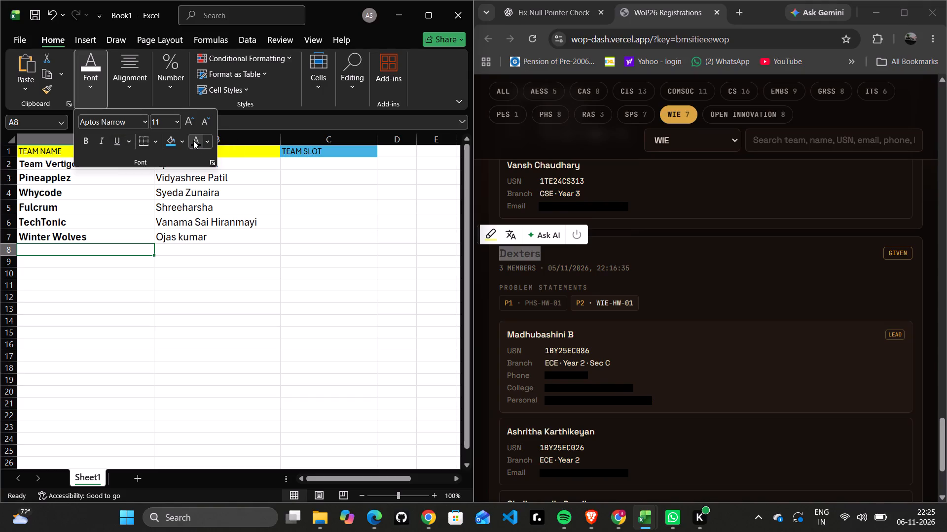
pyautogui.rightClick(31, 249)
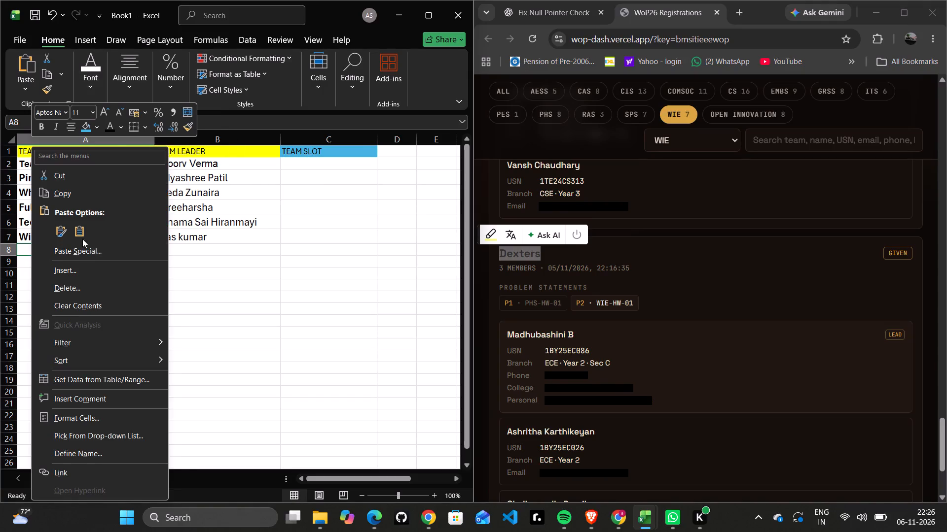
pyautogui.click(82, 238)
# Format Dexters in cell A8 as bold text at font size 14.
pyautogui.click(82, 87)
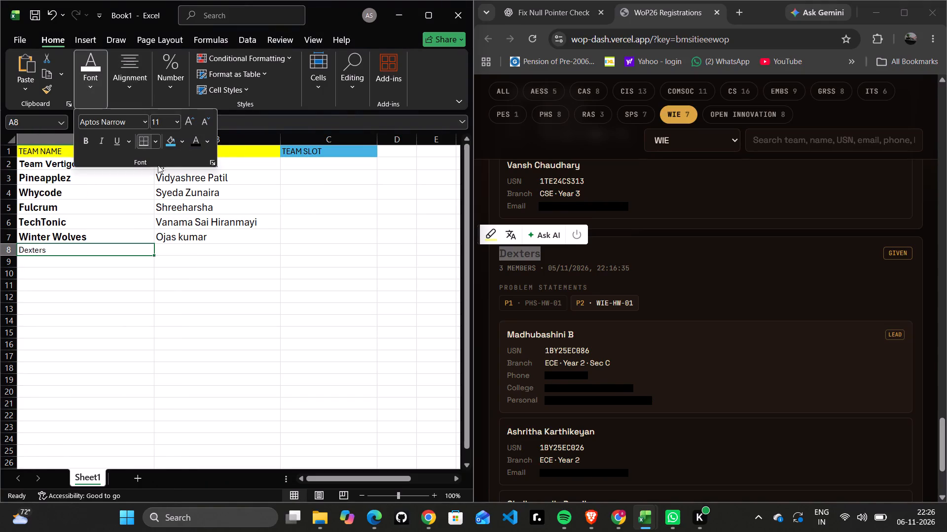
pyautogui.click(190, 140)
pyautogui.tripleClick(193, 123)
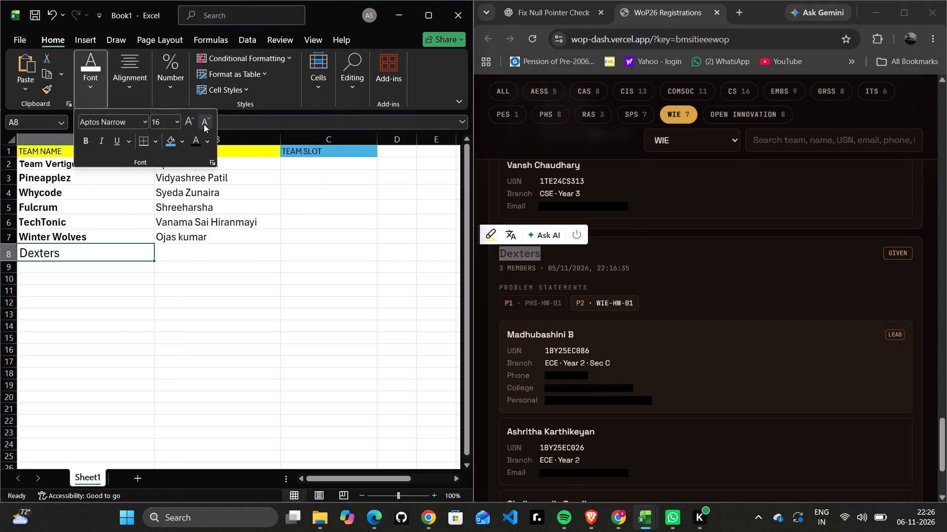
pyautogui.click(204, 124)
pyautogui.click(83, 140)
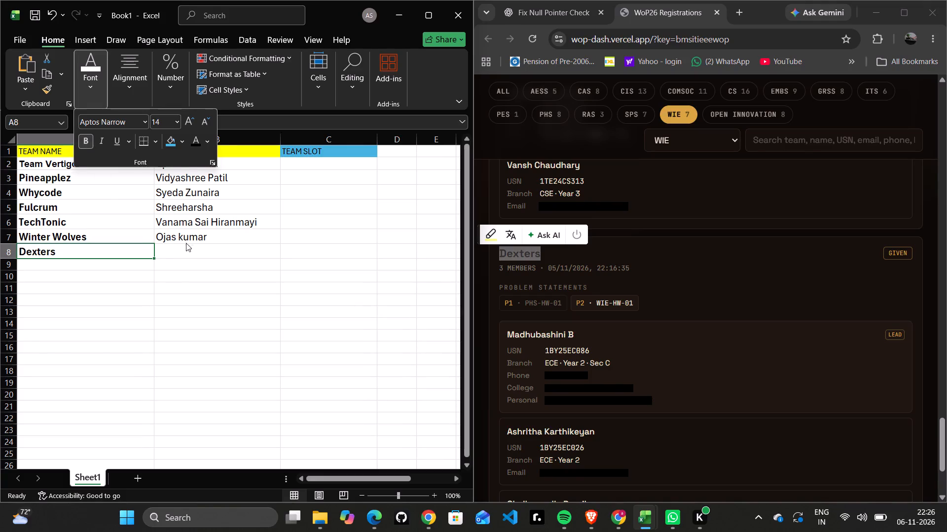
# Copy the Dexters lead's name from the WIE dashboard list into cell B8, matching the destination formatting.
pyautogui.click(184, 249)
pyautogui.click(192, 254)
pyautogui.moveTo(582, 335); pyautogui.dragTo(490, 331)
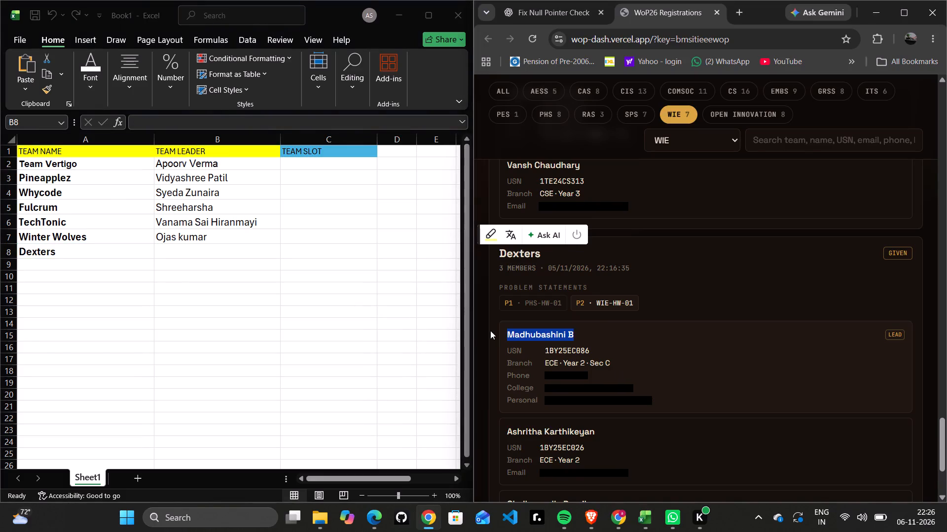
pyautogui.moveTo(490, 331); pyautogui.dragTo(481, 332)
pyautogui.rightClick(562, 335)
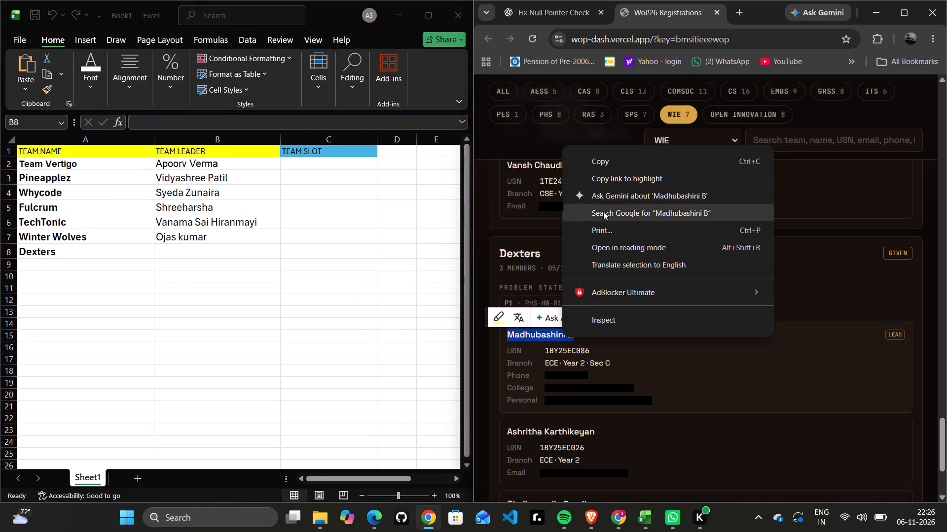
pyautogui.click(600, 165)
pyautogui.click(186, 252)
pyautogui.rightClick(186, 252)
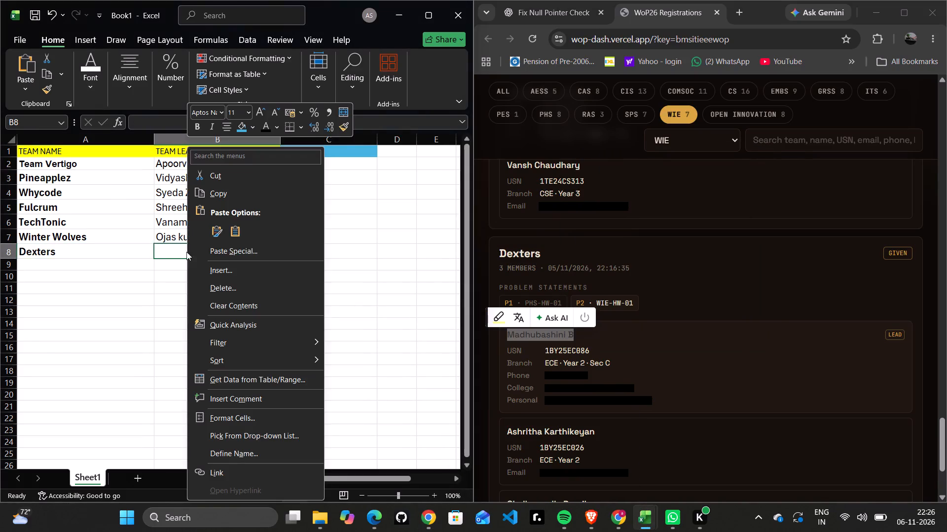
pyautogui.click(235, 225)
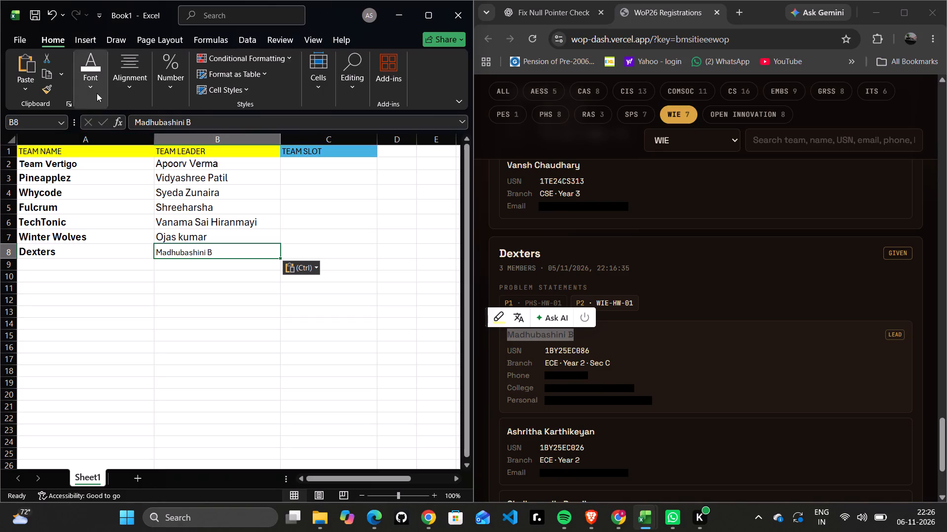
# Set the team leader's name in cell B8 to font size 14.
pyautogui.click(97, 92)
pyautogui.doubleClick(190, 118)
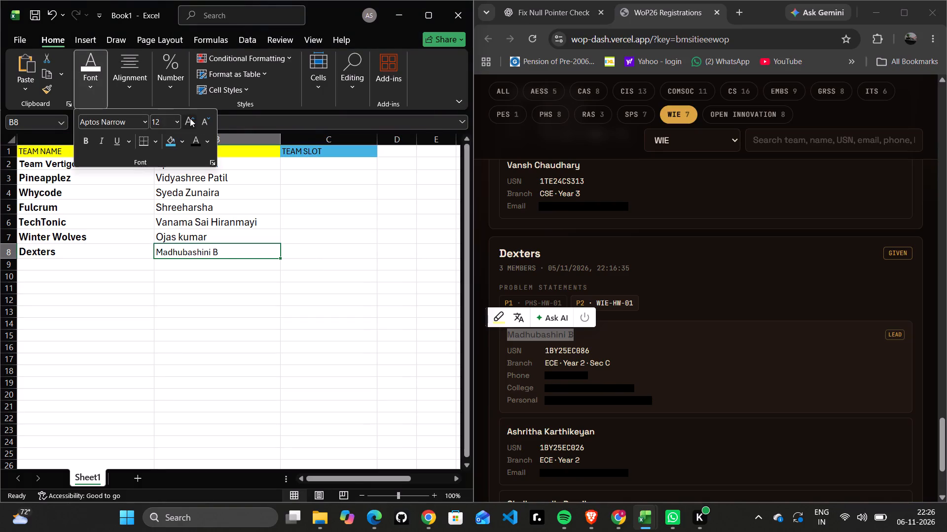
pyautogui.click(205, 312)
# Review the WIE teams on the dashboard from Team Vertigo to Dexters against the team names and leaders entered in the sheet.
pyautogui.scroll(-8, 730, 379)
pyautogui.scroll(2, 724, 382)
pyautogui.click(147, 336)
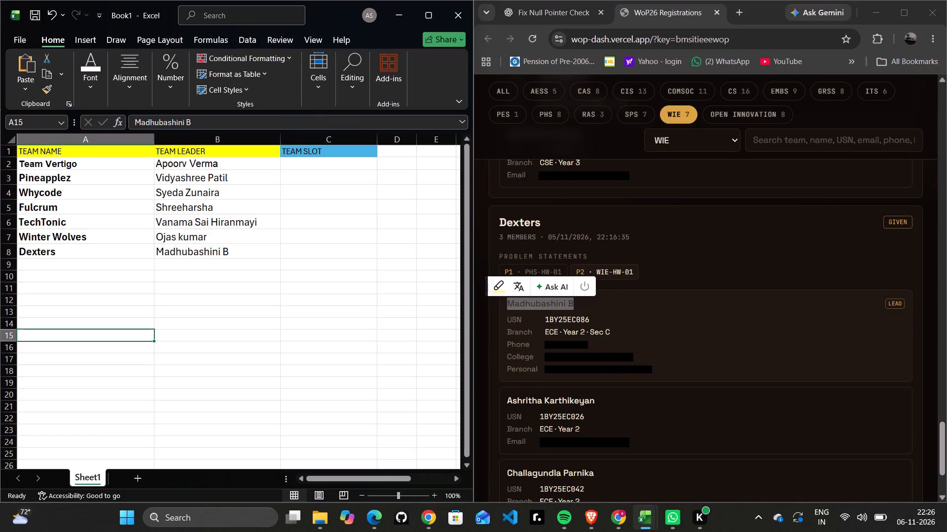
pyautogui.click(223, 353)
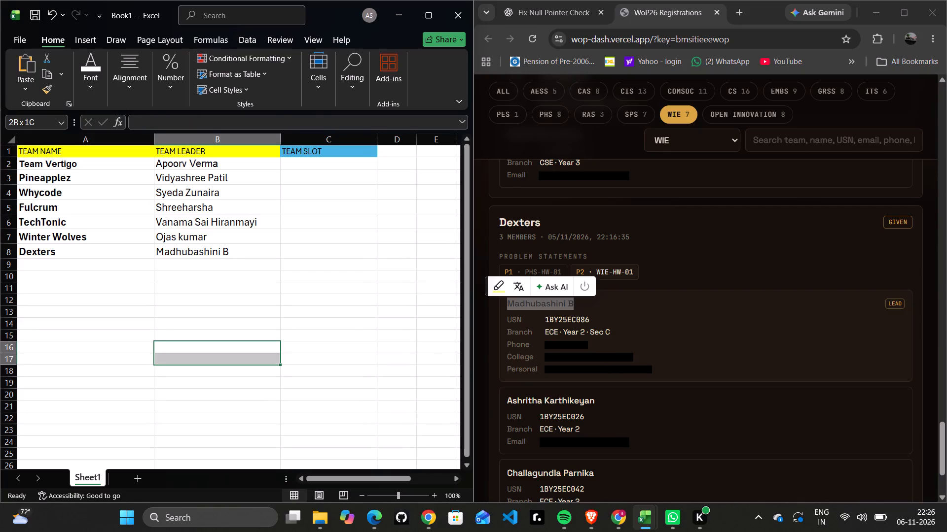
pyautogui.click(101, 292)
pyautogui.scroll(20, 676, 413)
pyautogui.scroll(3, 676, 413)
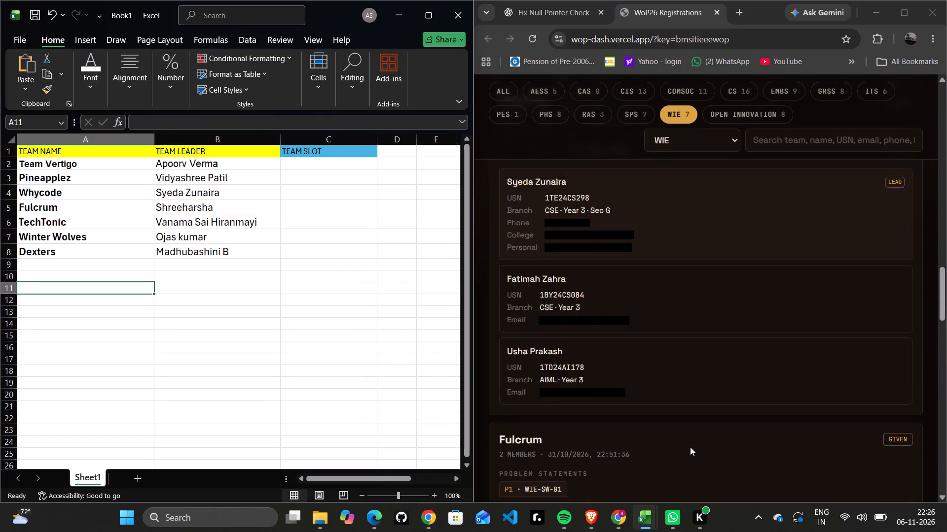
pyautogui.scroll(18, 690, 447)
pyautogui.scroll(-4, 689, 451)
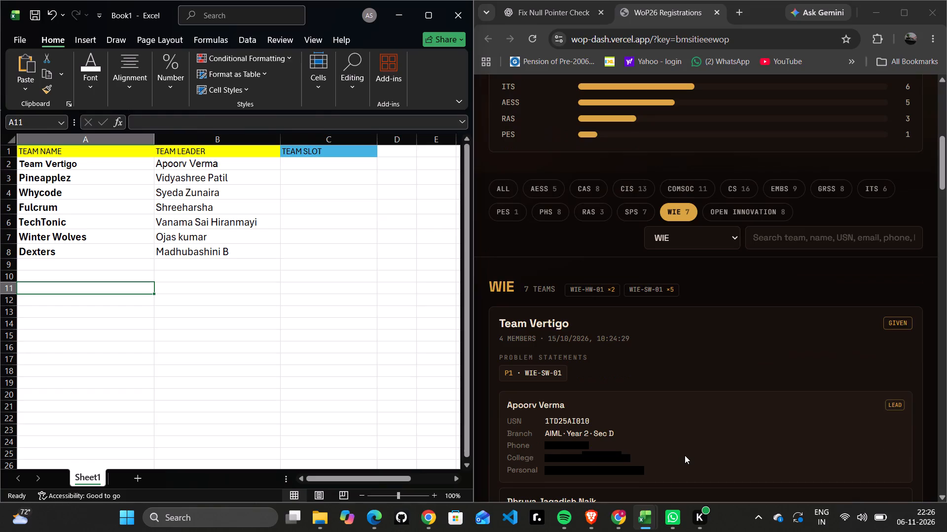
pyautogui.scroll(-2, 684, 456)
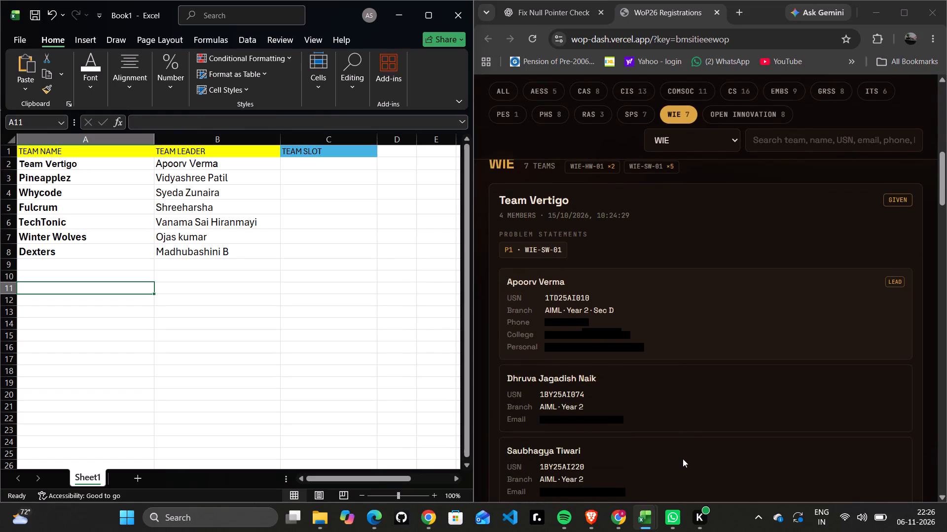
pyautogui.scroll(-5, 682, 460)
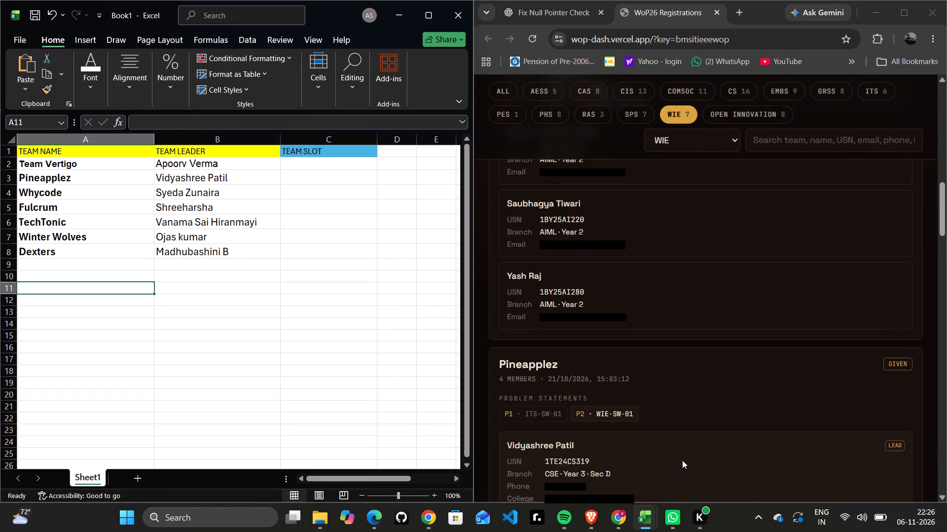
pyautogui.scroll(-1, 682, 460)
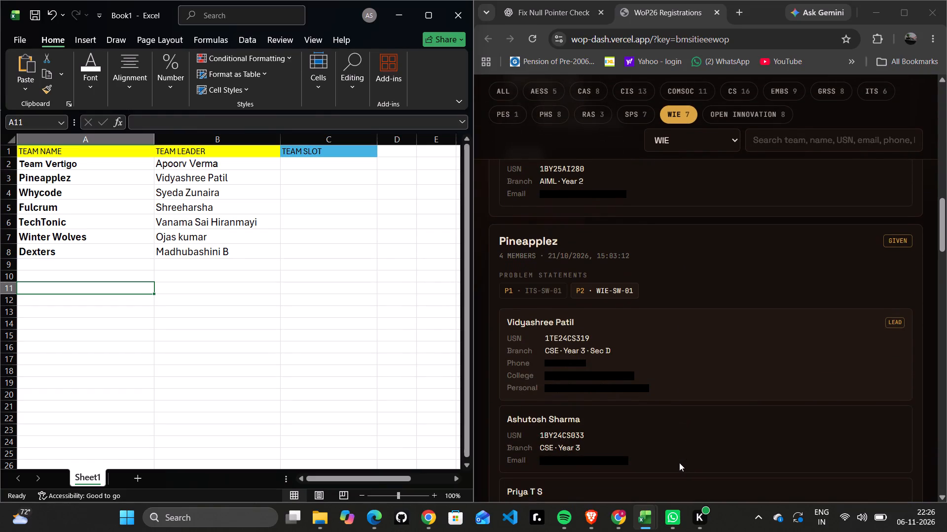
pyautogui.scroll(-7, 679, 463)
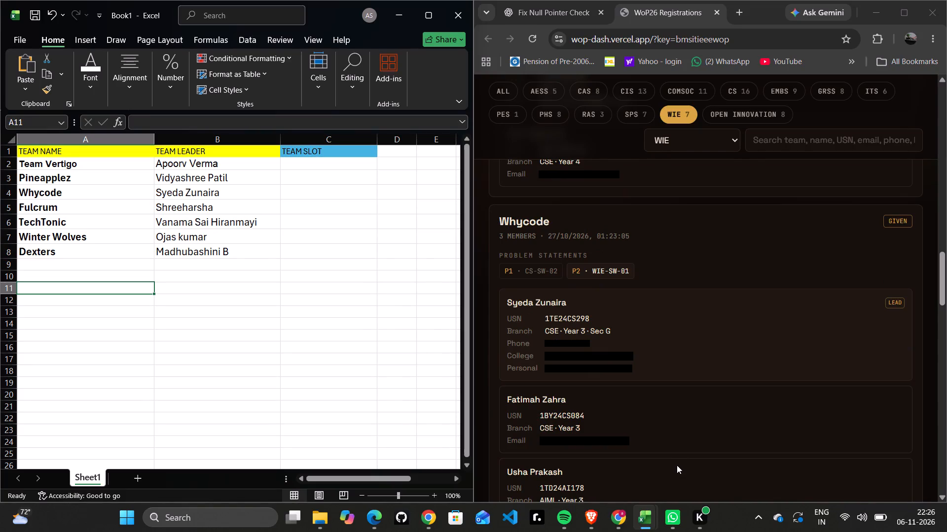
pyautogui.scroll(-4, 675, 467)
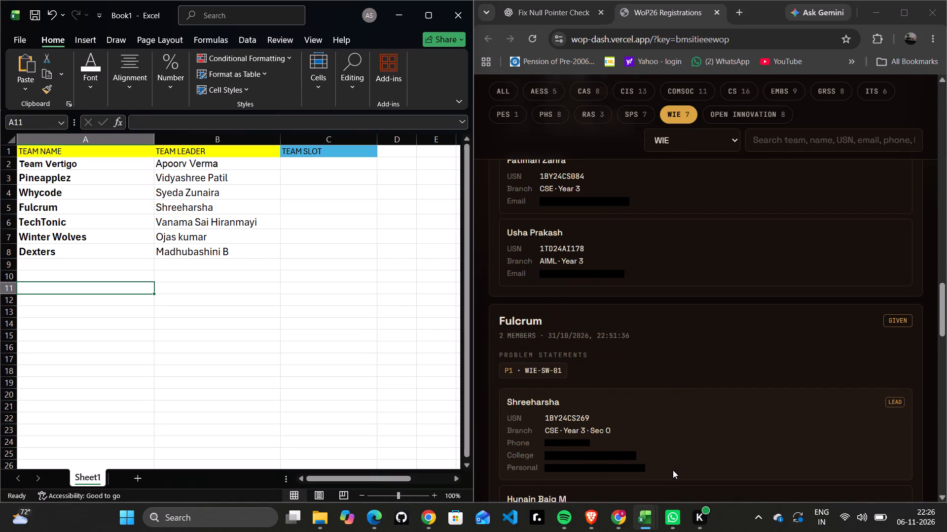
pyautogui.scroll(-1, 673, 470)
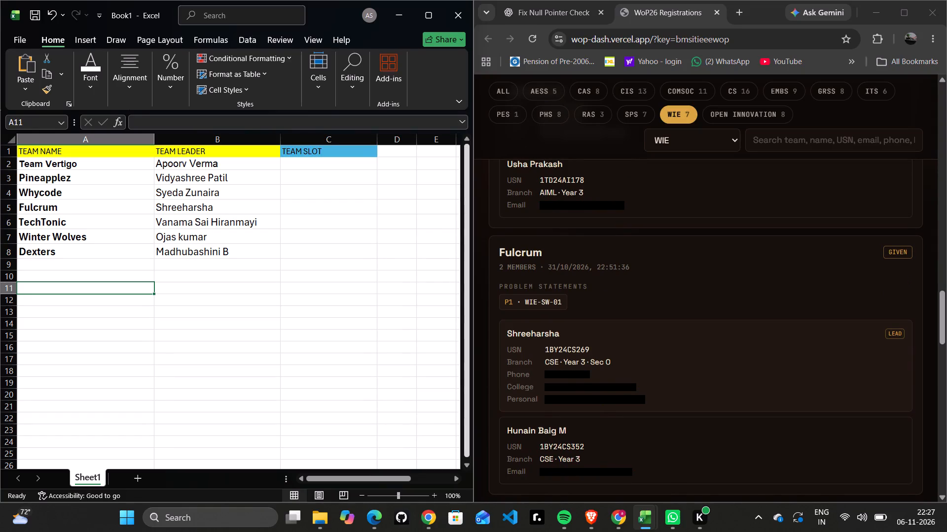
pyautogui.scroll(-6, 533, 373)
pyautogui.scroll(1, 533, 373)
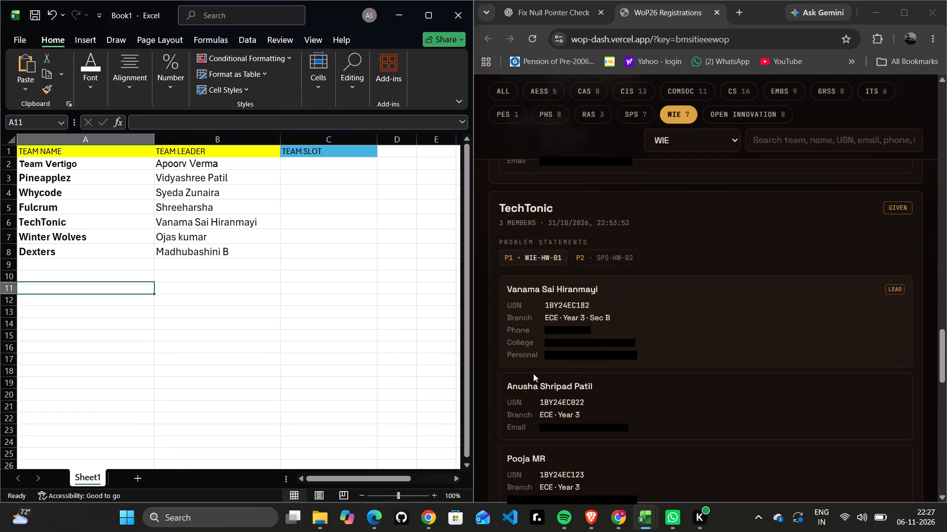
pyautogui.scroll(1, 533, 374)
pyautogui.scroll(-3, 533, 374)
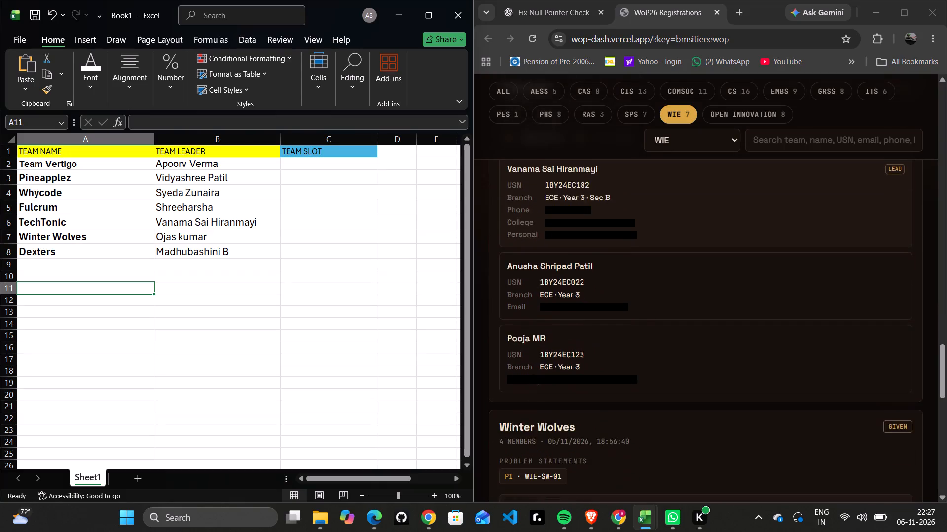
pyautogui.scroll(-7, 533, 374)
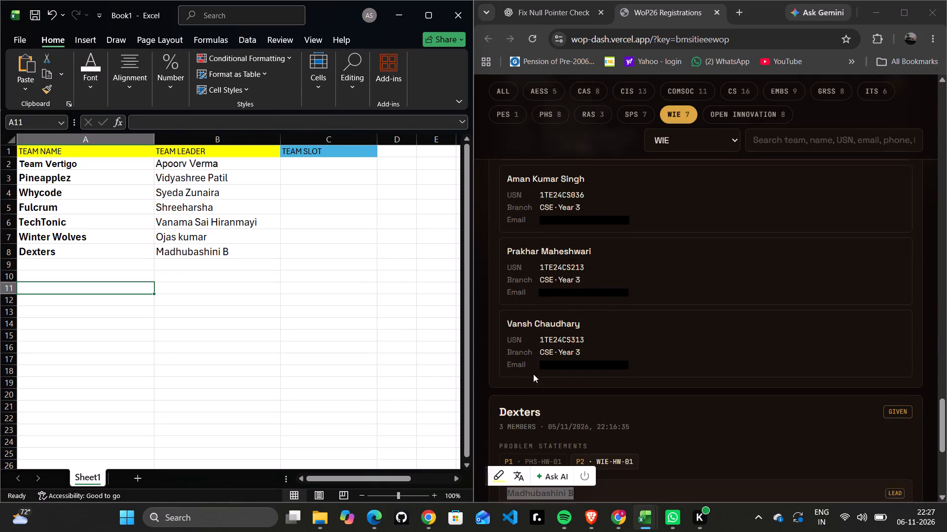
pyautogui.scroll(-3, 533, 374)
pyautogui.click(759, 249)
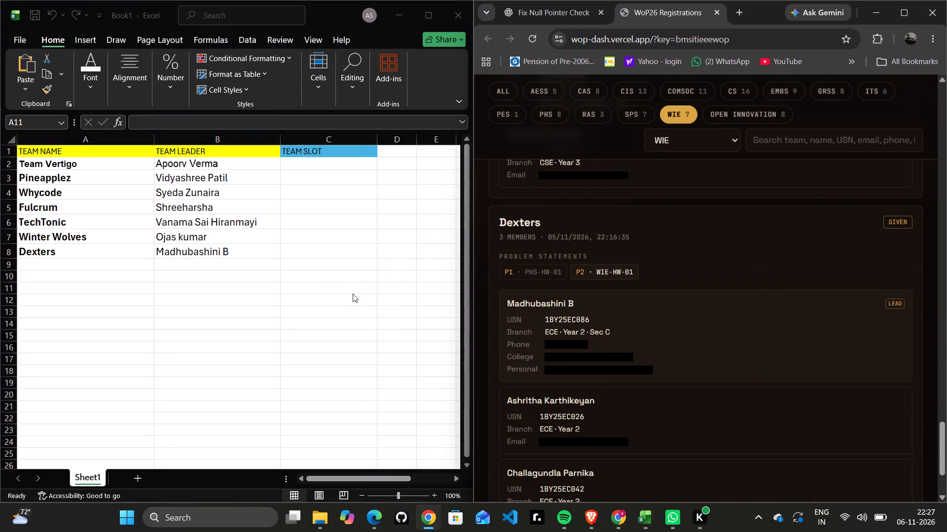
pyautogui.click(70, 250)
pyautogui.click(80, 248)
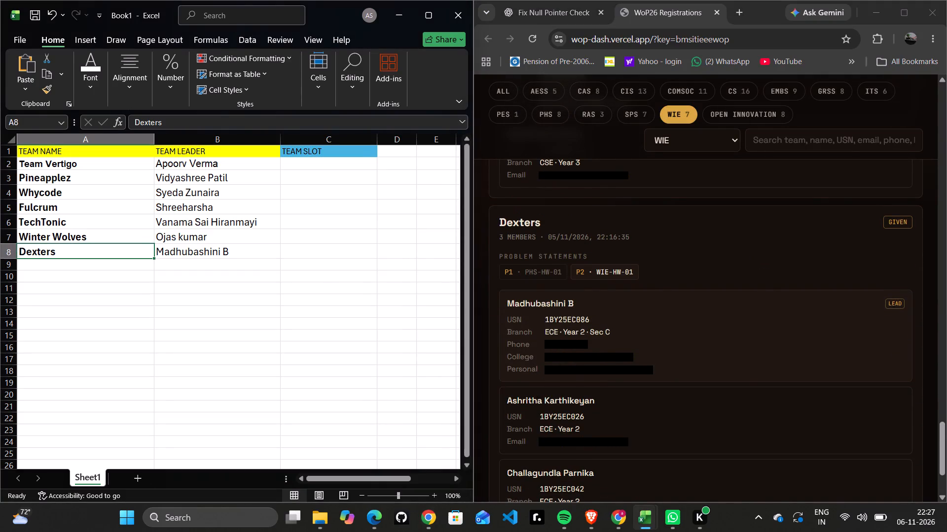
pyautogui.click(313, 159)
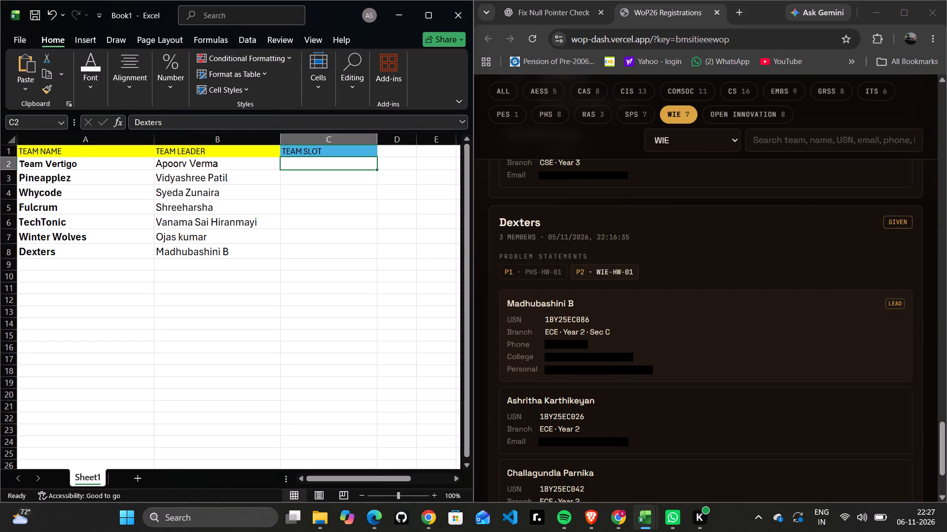
# Increase the height of header row 1 to roughly double.
pyautogui.click(64, 156)
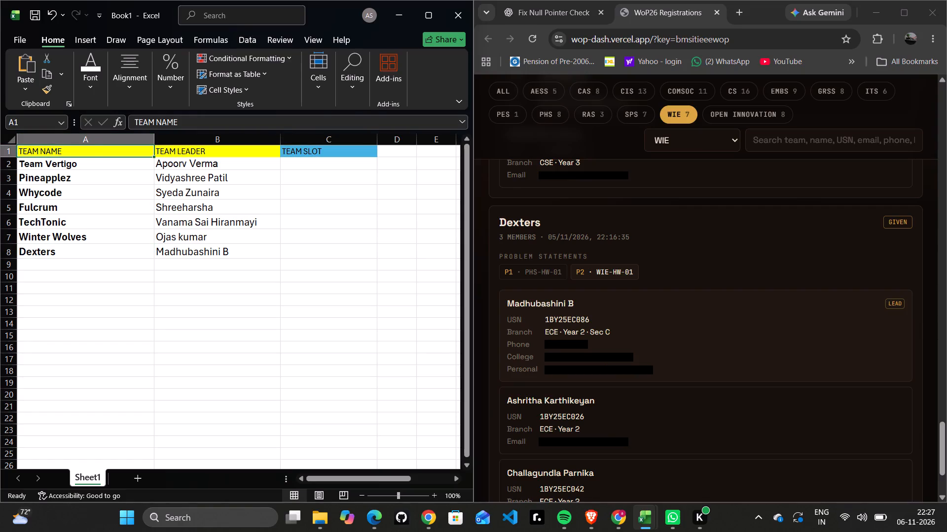
pyautogui.moveTo(13, 157); pyautogui.dragTo(13, 172)
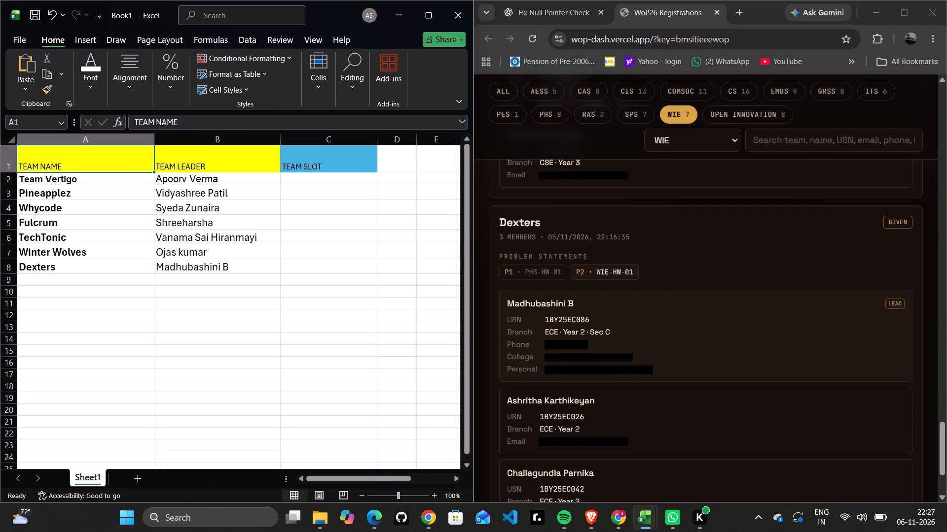
# Format the TEAM NAME header in cell A1 as bold, font size 20 and horizontally centred.
pyautogui.click(107, 154)
pyautogui.click(80, 81)
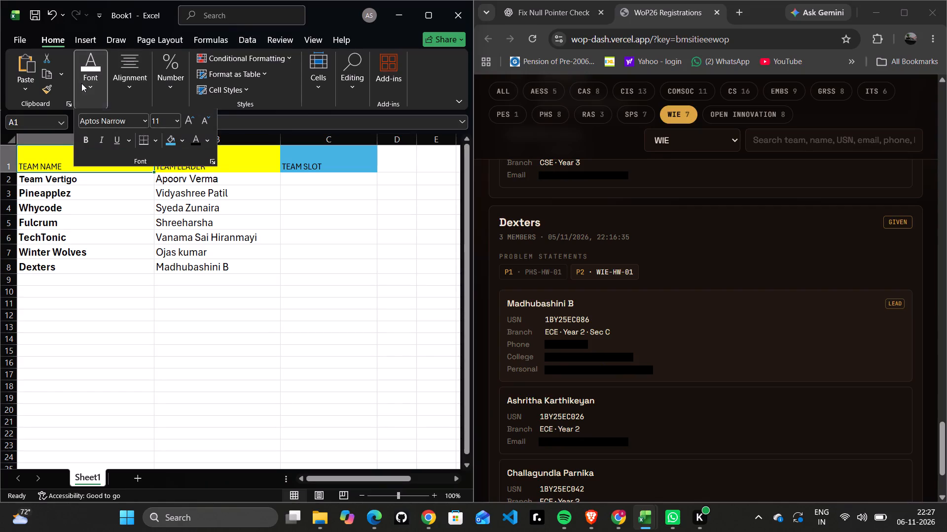
pyautogui.click(87, 142)
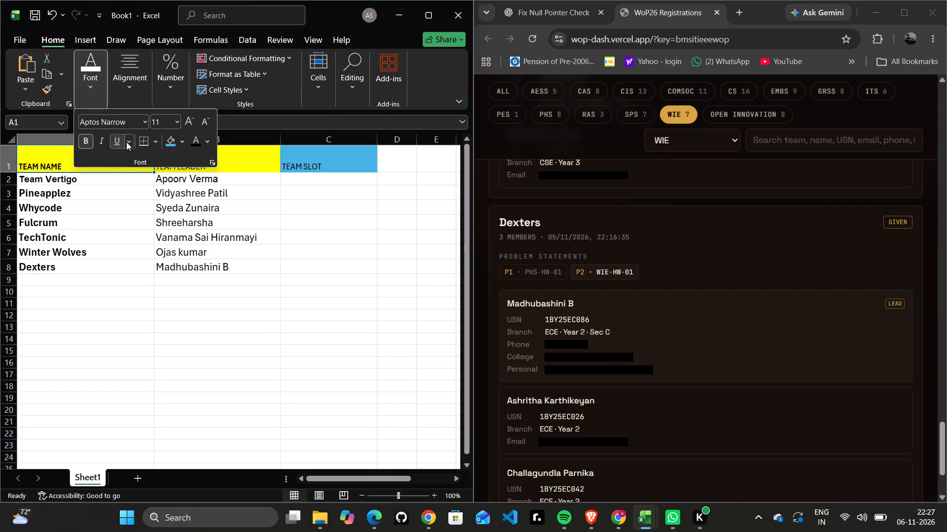
pyautogui.tripleClick(189, 118)
pyautogui.doubleClick(190, 118)
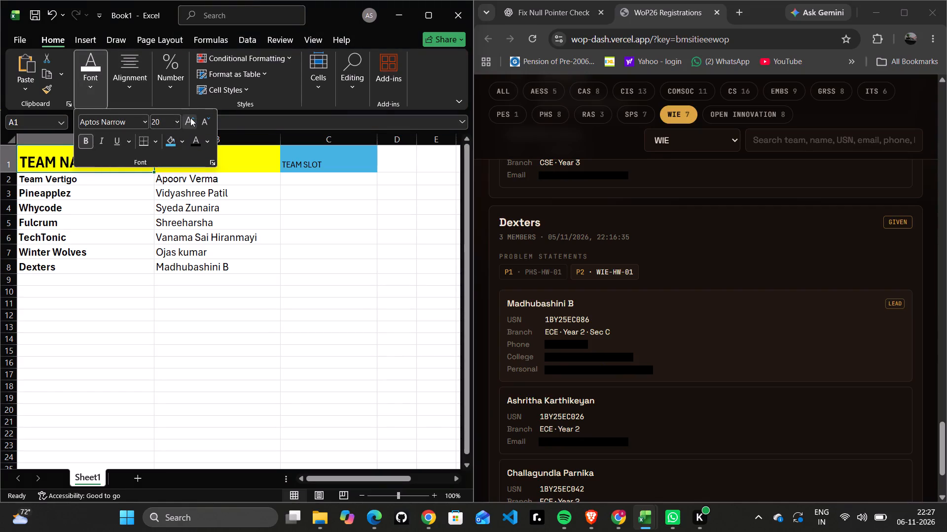
pyautogui.click(190, 118)
pyautogui.click(205, 118)
pyautogui.click(123, 80)
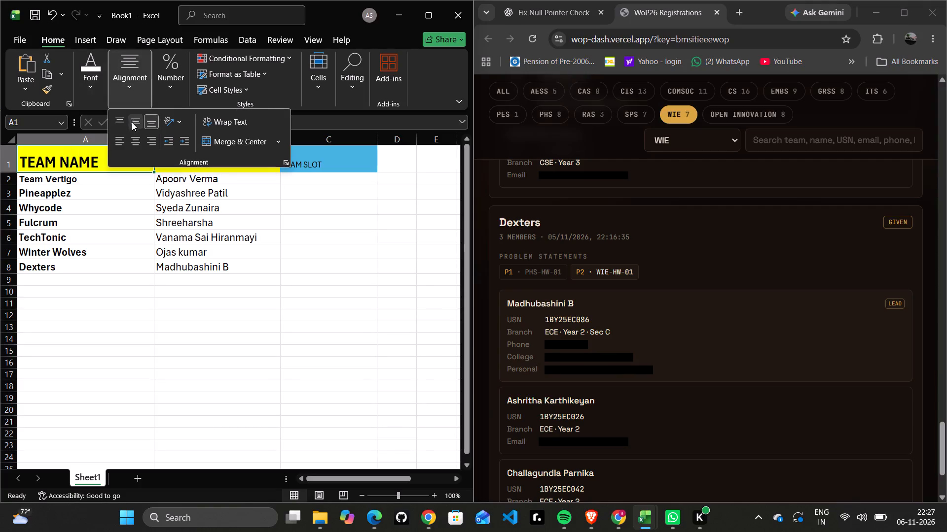
pyautogui.click(139, 146)
pyautogui.click(297, 264)
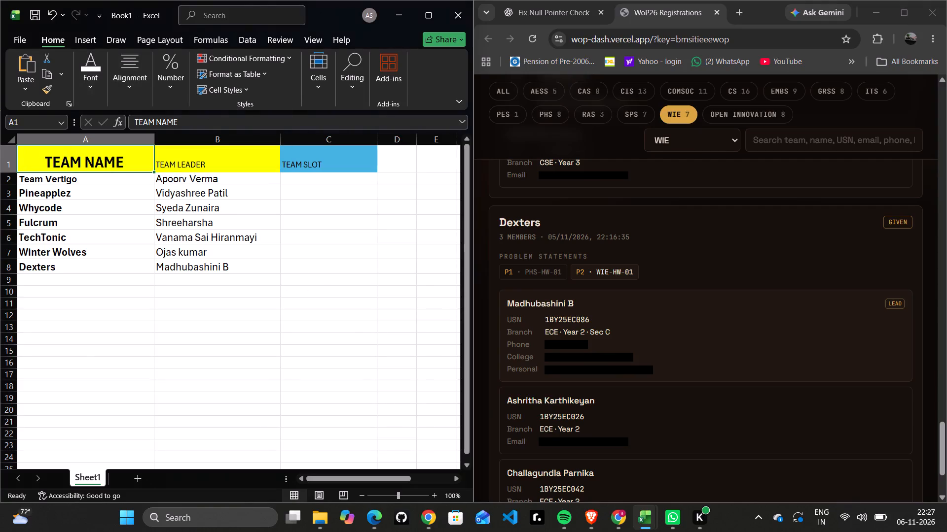
# Centre the TEAM LEADER header horizontally in cell B1.
pyautogui.click(176, 153)
pyautogui.click(126, 90)
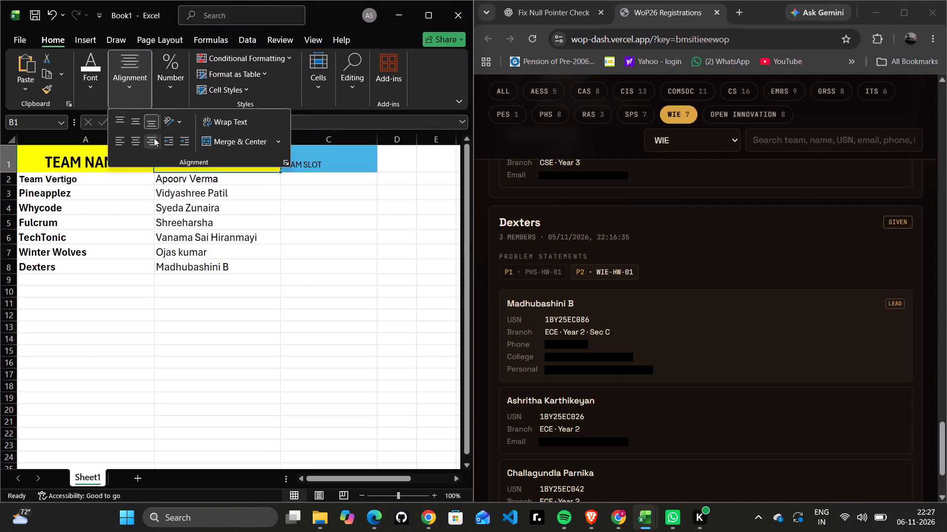
pyautogui.click(142, 139)
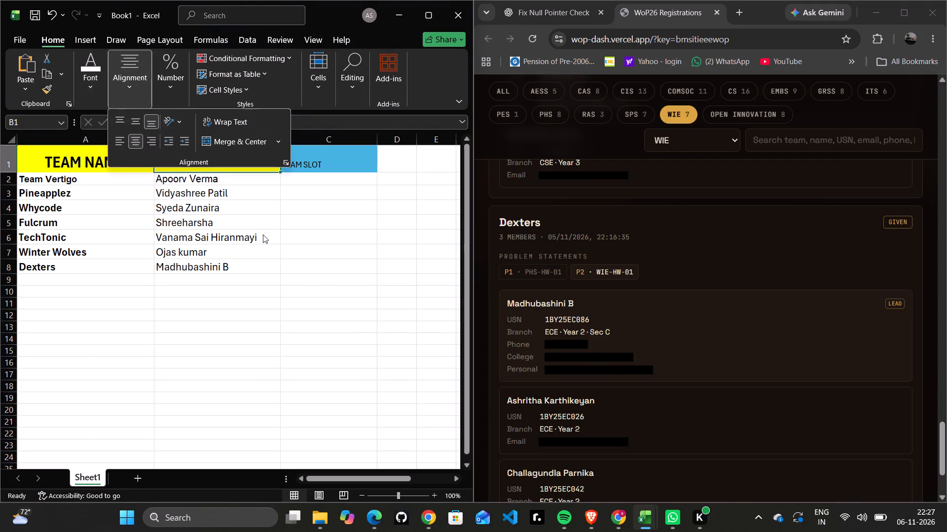
pyautogui.click(264, 235)
# Format the TEAM SLOT header in cell C1 as horizontally centred, bold text at font size 18.
pyautogui.click(293, 171)
pyautogui.click(130, 89)
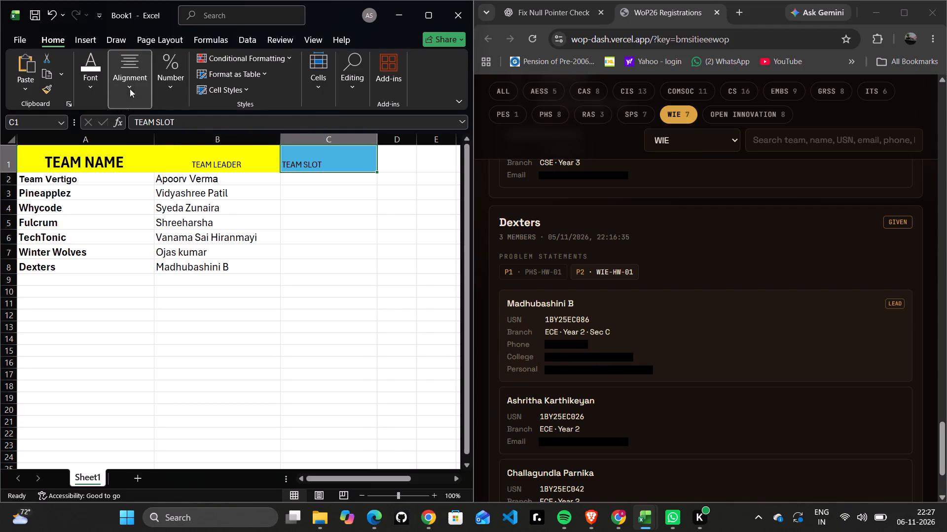
pyautogui.click(131, 142)
pyautogui.click(90, 86)
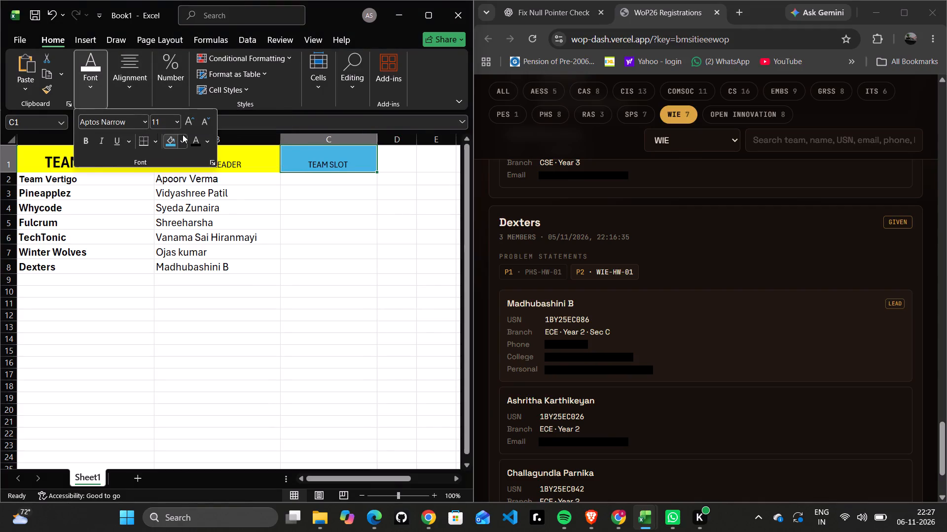
pyautogui.tripleClick(188, 124)
pyautogui.doubleClick(188, 124)
pyautogui.click(210, 120)
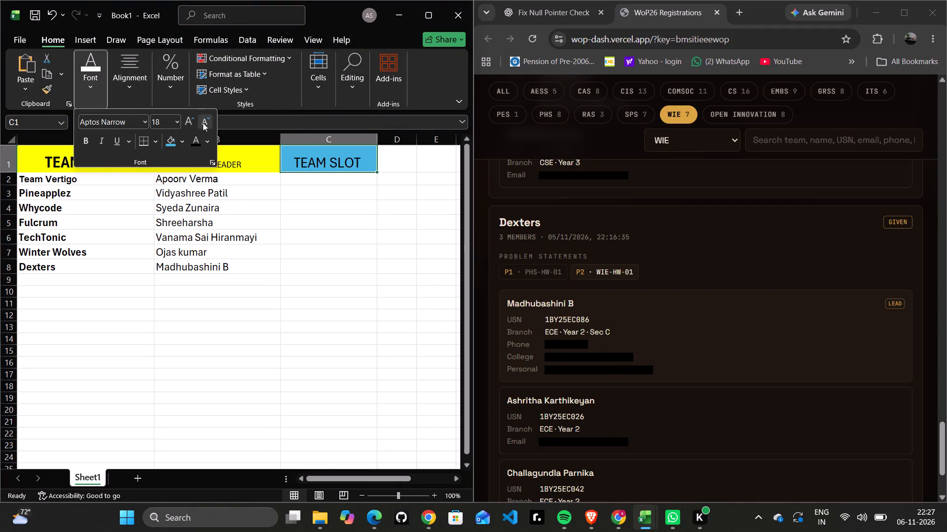
pyautogui.click(93, 142)
pyautogui.click(92, 142)
pyautogui.click(223, 277)
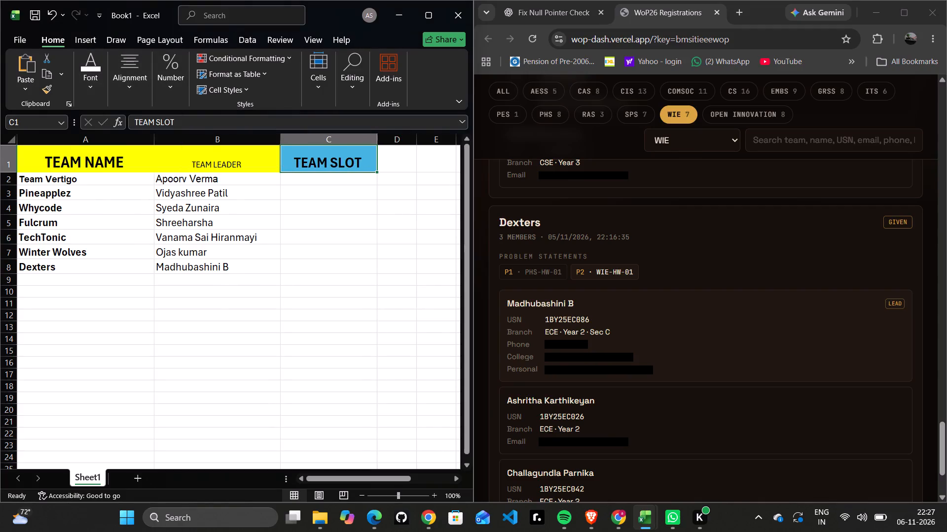
# Format the TEAM LEADER header in cell B1 as bold text at font size 18.
pyautogui.click(204, 164)
pyautogui.click(132, 91)
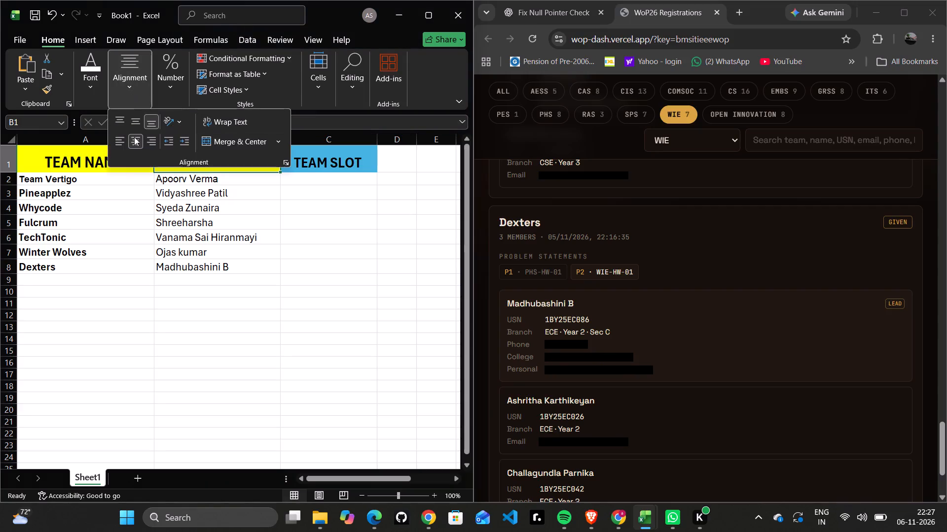
pyautogui.click(92, 80)
pyautogui.click(197, 140)
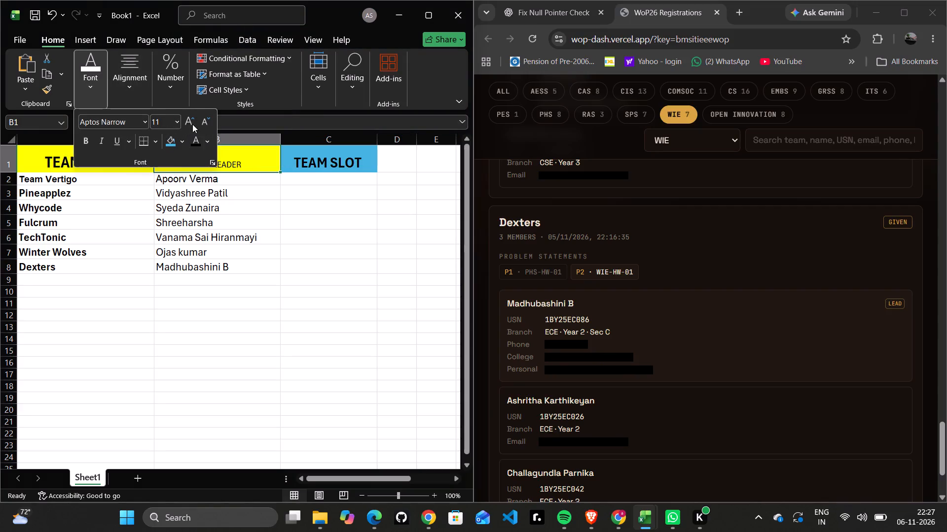
pyautogui.tripleClick(192, 119)
pyautogui.click(192, 119)
pyautogui.click(81, 141)
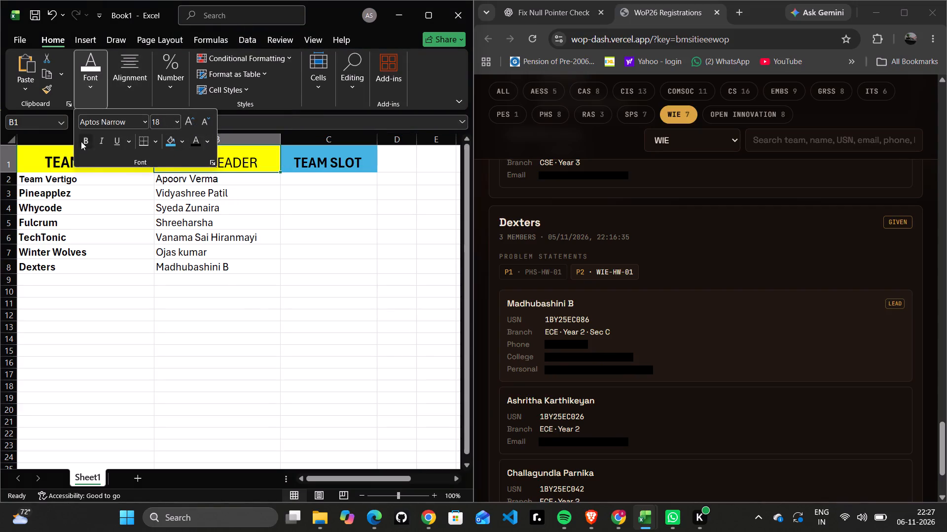
pyautogui.click(263, 325)
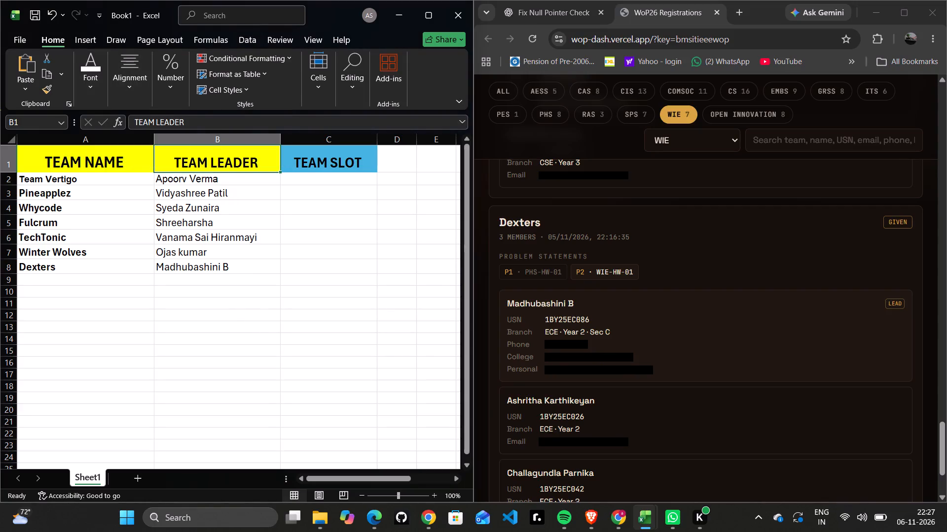
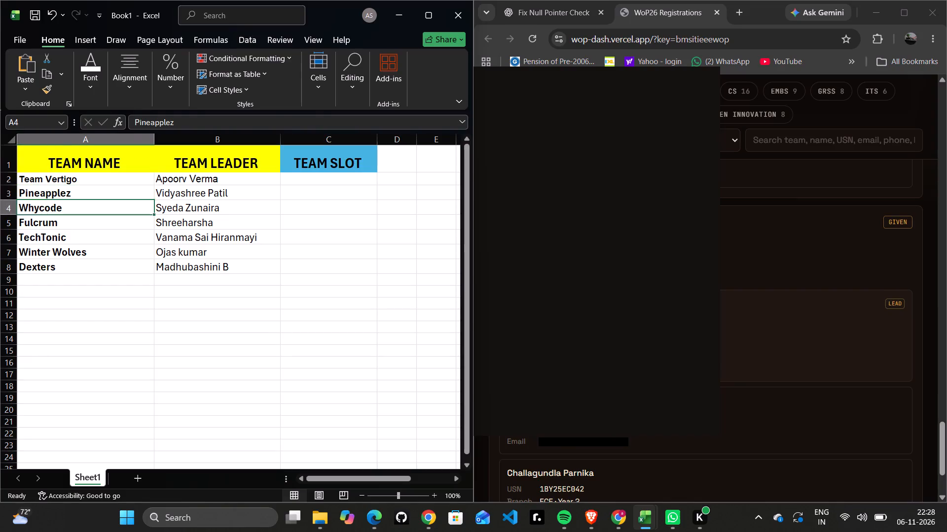
pyautogui.click(92, 227)
pyautogui.click(99, 259)
pyautogui.click(94, 247)
pyautogui.click(93, 239)
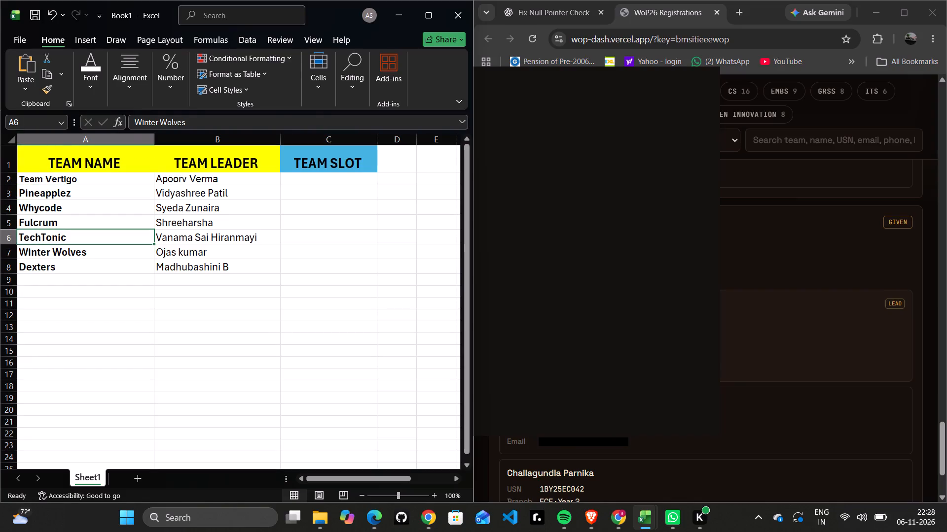
pyautogui.click(94, 257)
pyautogui.click(92, 267)
pyautogui.click(182, 265)
pyautogui.click(181, 245)
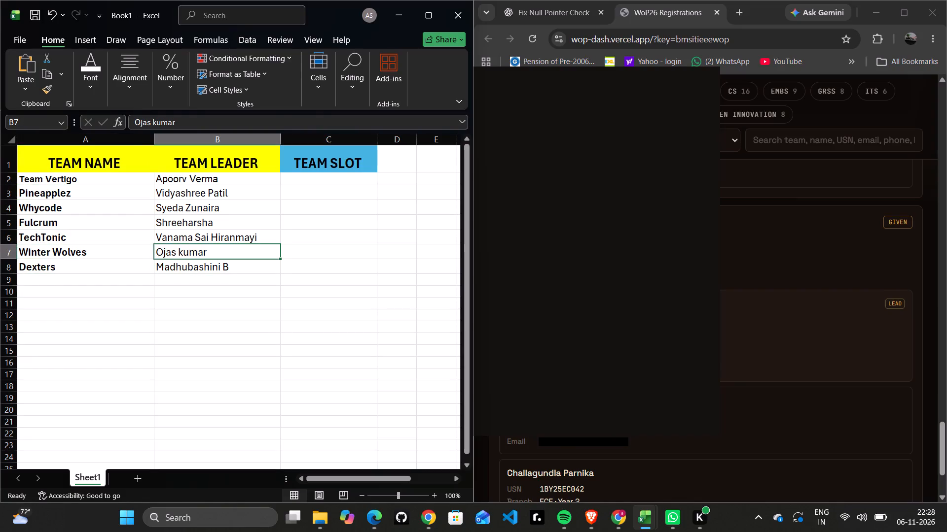
pyautogui.click(182, 220)
pyautogui.click(181, 199)
pyautogui.click(181, 189)
pyautogui.click(182, 184)
pyautogui.click(187, 174)
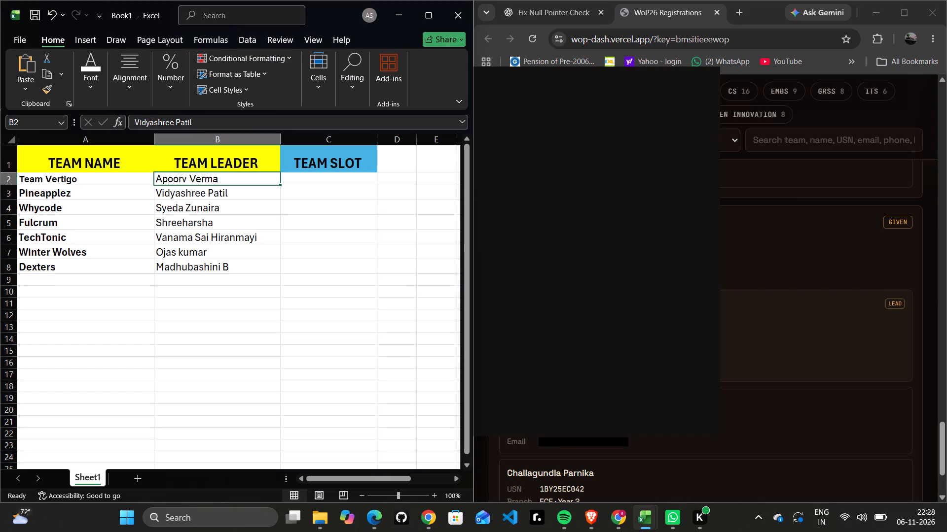
# Switch to the WoP26 Registrations dashboard in Chrome and review the WIE team cards from Team Vertigo through Dexters, including leads and problem statements.
pyautogui.scroll(4, 775, 359)
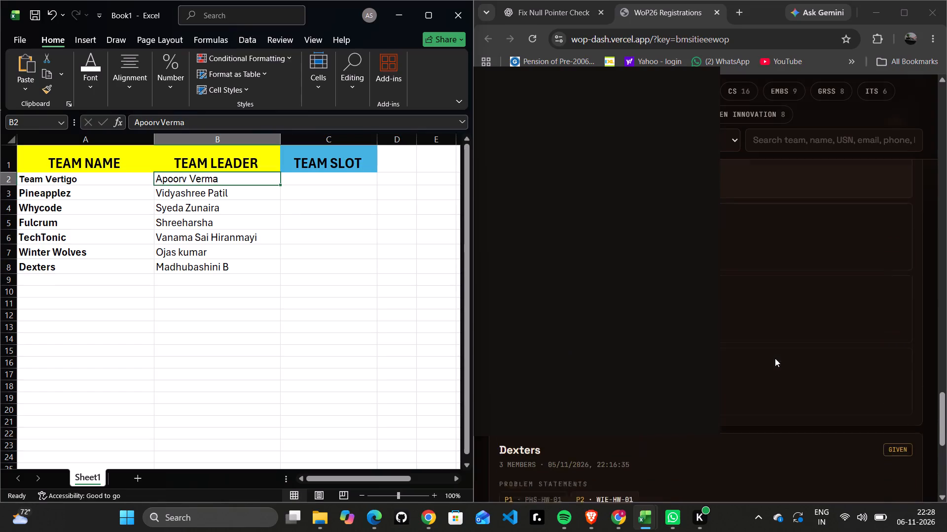
pyautogui.scroll(20, 772, 357)
pyautogui.scroll(11, 772, 357)
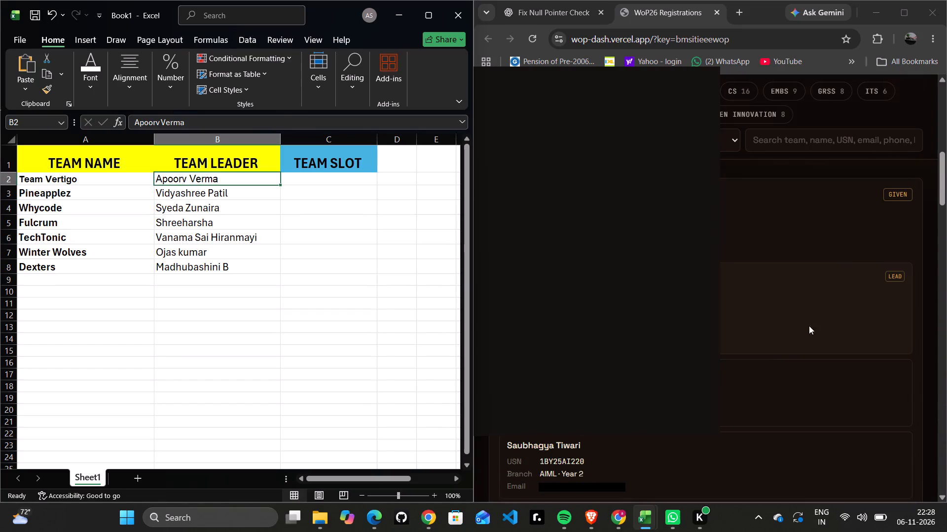
pyautogui.click(832, 265)
pyautogui.scroll(10, 643, 338)
pyautogui.scroll(-8, 642, 340)
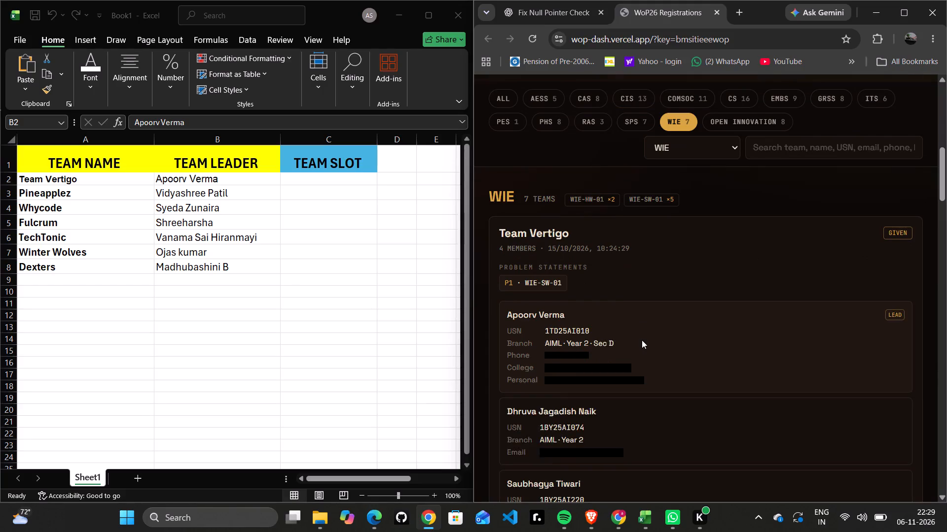
pyautogui.scroll(-2, 641, 340)
pyautogui.scroll(2, 641, 343)
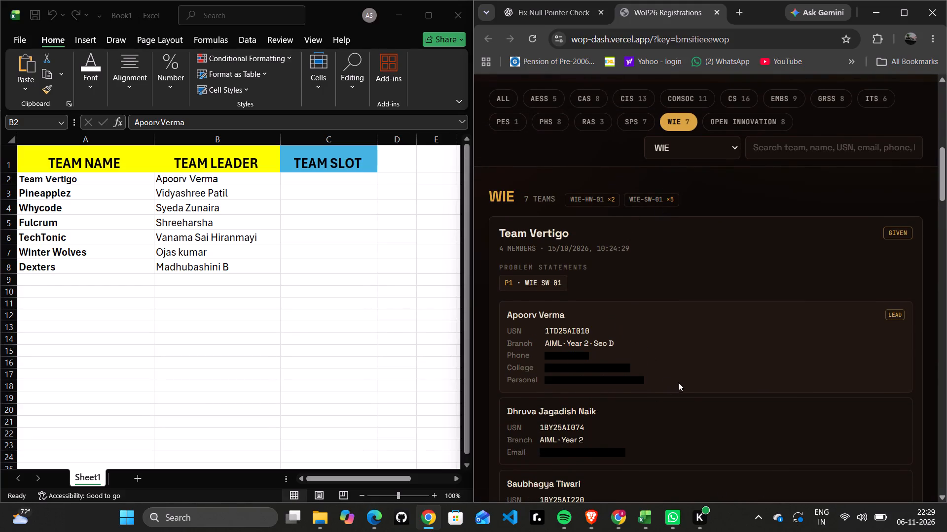
pyautogui.scroll(-9, 675, 306)
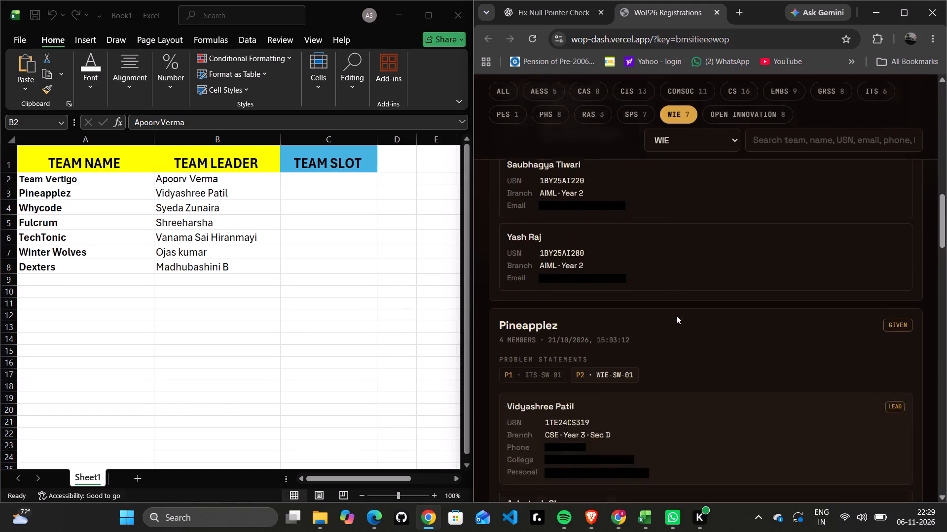
pyautogui.scroll(-14, 676, 315)
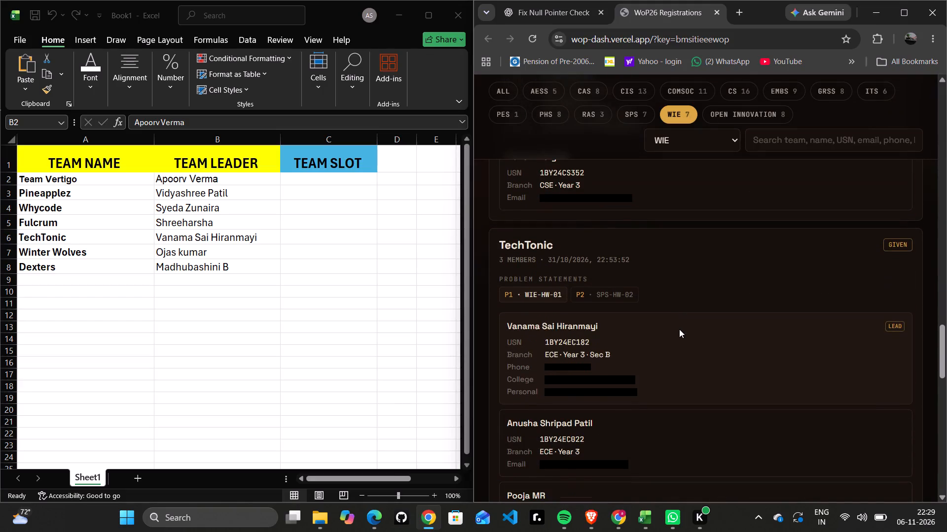
pyautogui.scroll(-3, 680, 332)
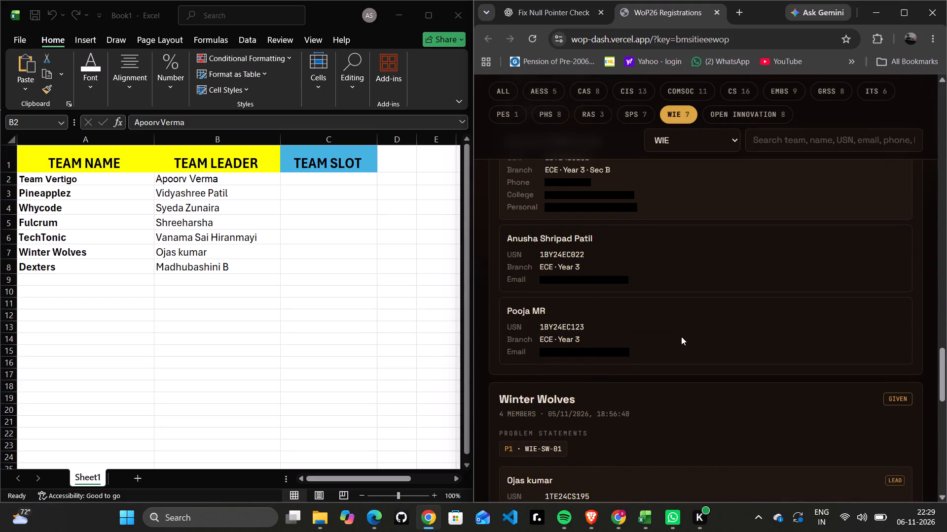
pyautogui.scroll(3, 682, 343)
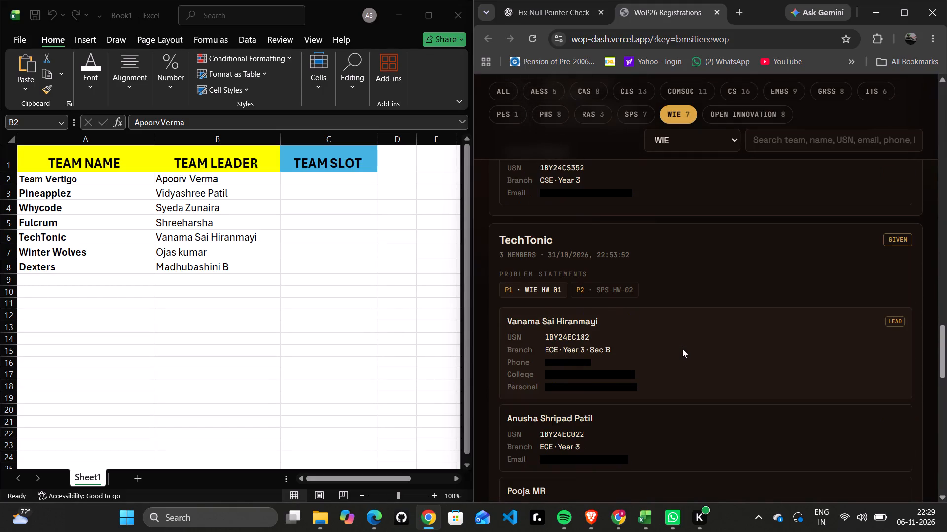
pyautogui.scroll(1, 683, 351)
pyautogui.scroll(-4, 683, 352)
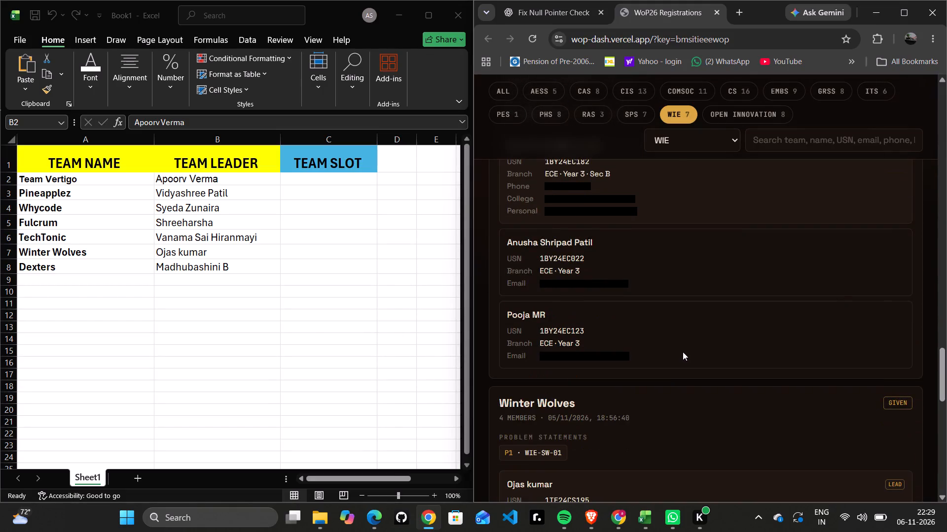
pyautogui.scroll(-6, 688, 372)
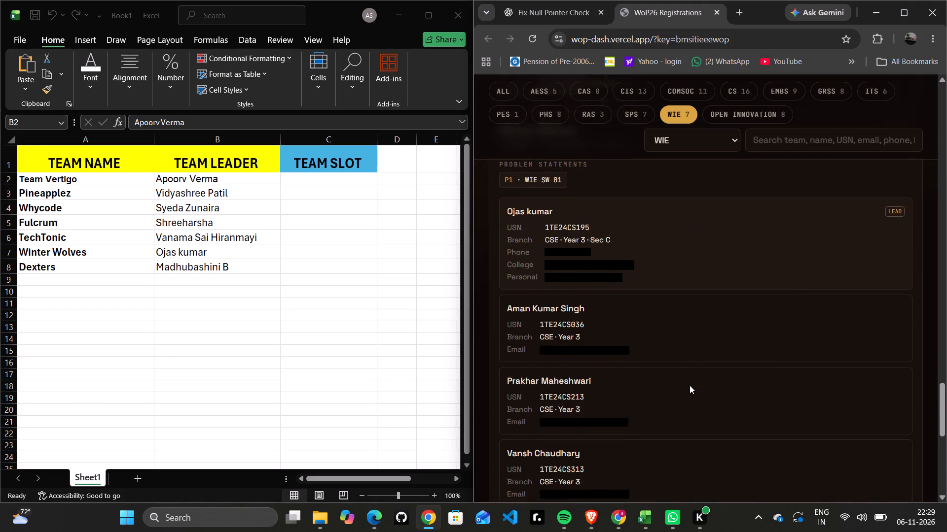
pyautogui.scroll(-6, 690, 385)
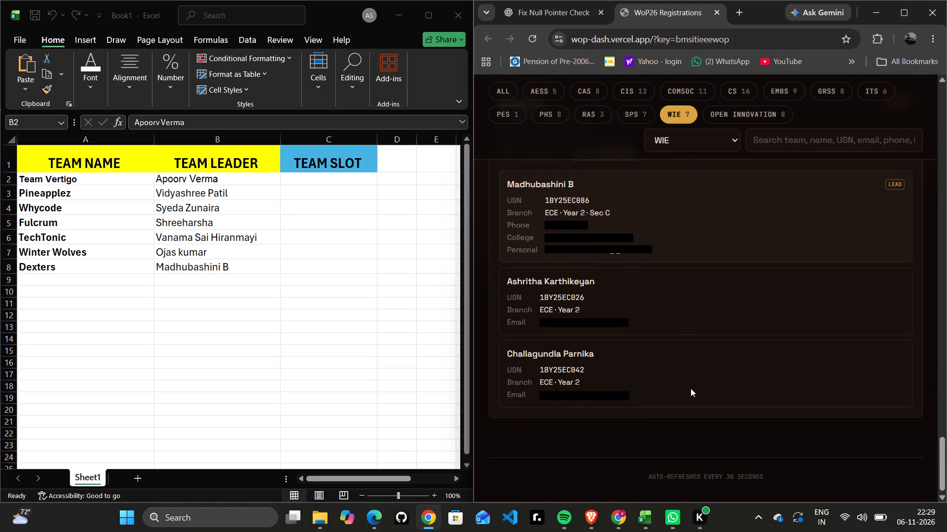
pyautogui.scroll(-2, 693, 391)
# Re-examine the WIE team cards on the dashboard from Dexters back to Team Vertigo, including the registration overview above them.
pyautogui.scroll(4, 693, 392)
pyautogui.scroll(-1, 693, 392)
pyautogui.scroll(8, 693, 392)
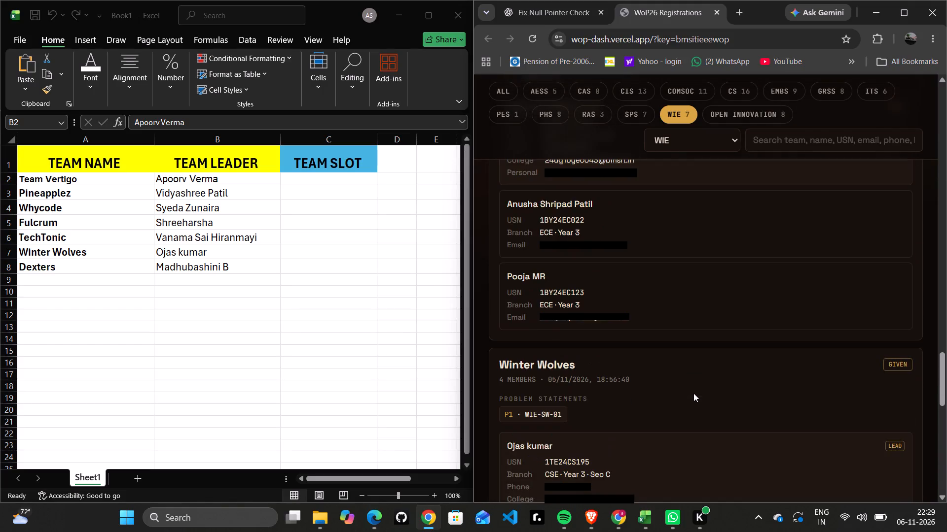
pyautogui.scroll(5, 693, 394)
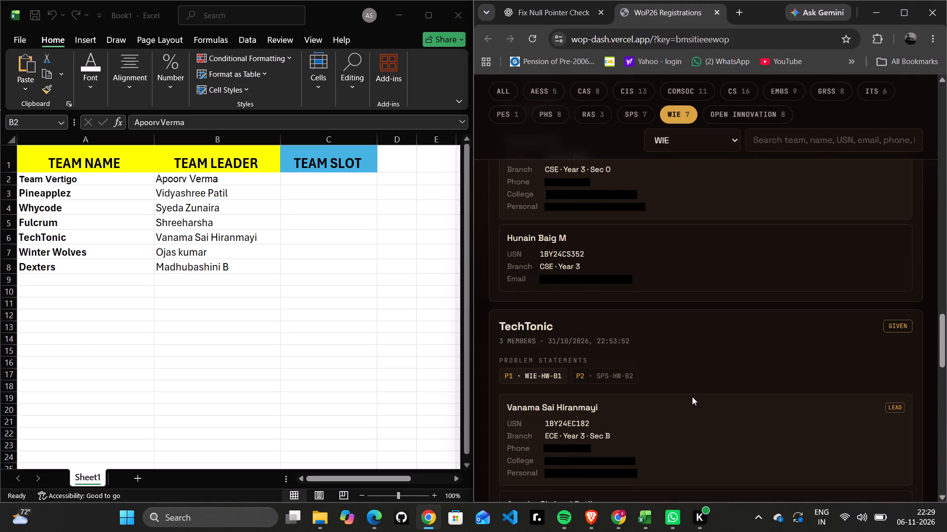
pyautogui.scroll(4, 690, 399)
pyautogui.scroll(-1, 689, 402)
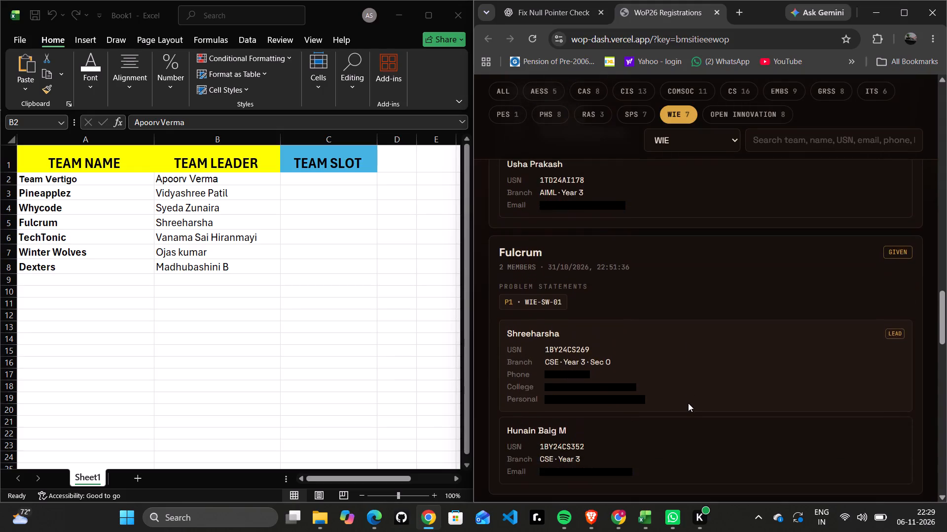
pyautogui.scroll(7, 688, 403)
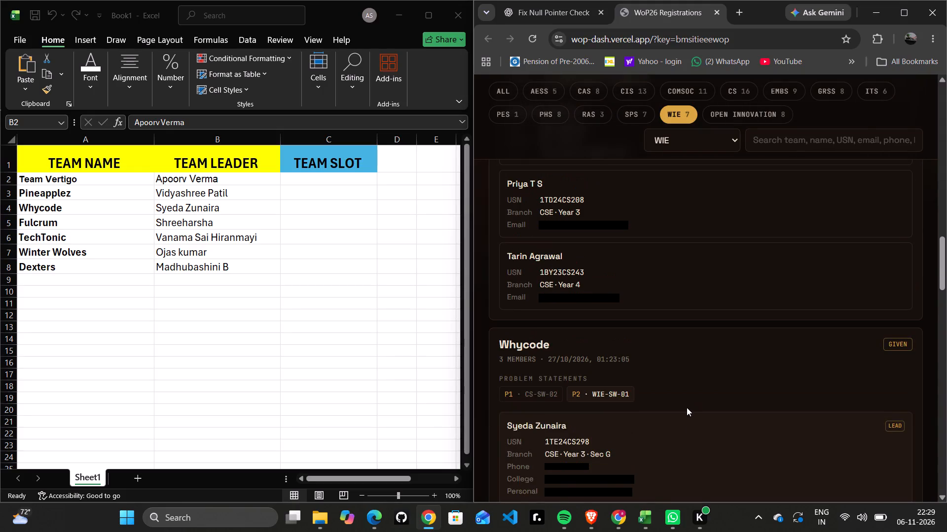
pyautogui.scroll(19, 687, 407)
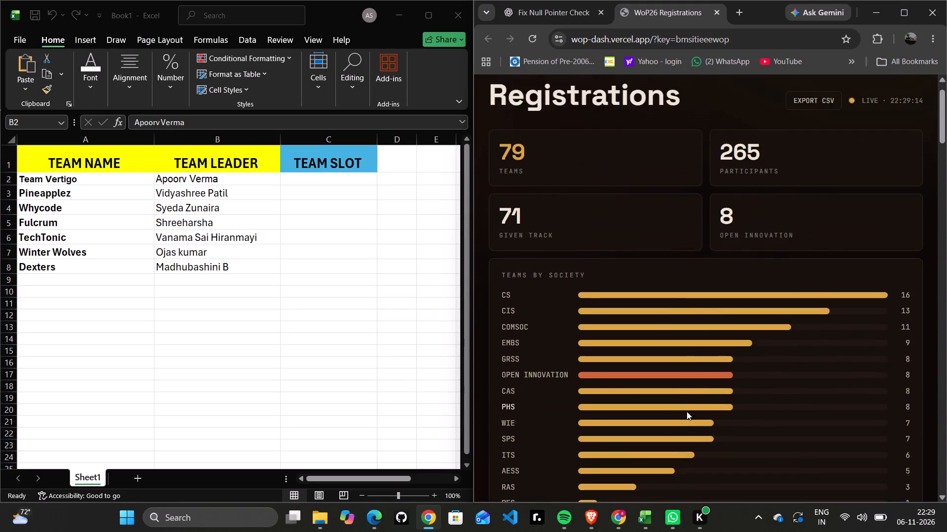
pyautogui.scroll(-7, 687, 411)
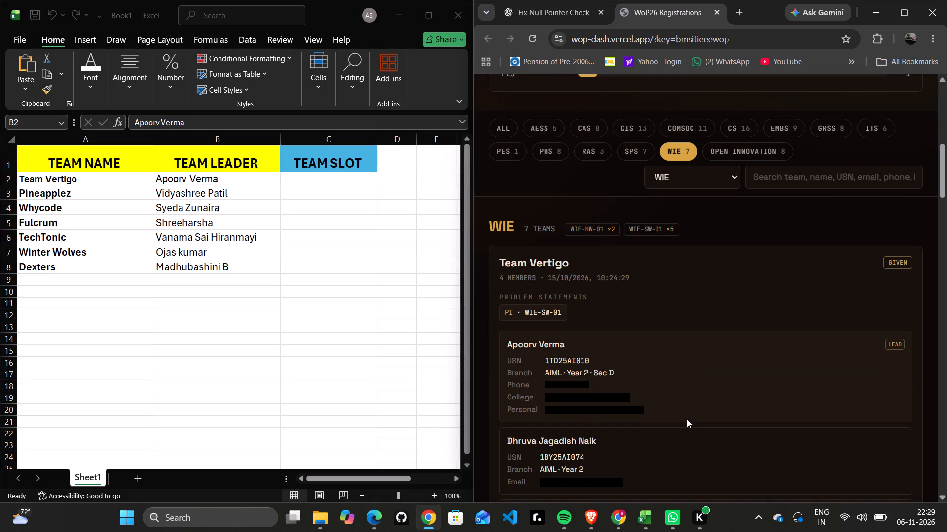
pyautogui.scroll(-1, 687, 420)
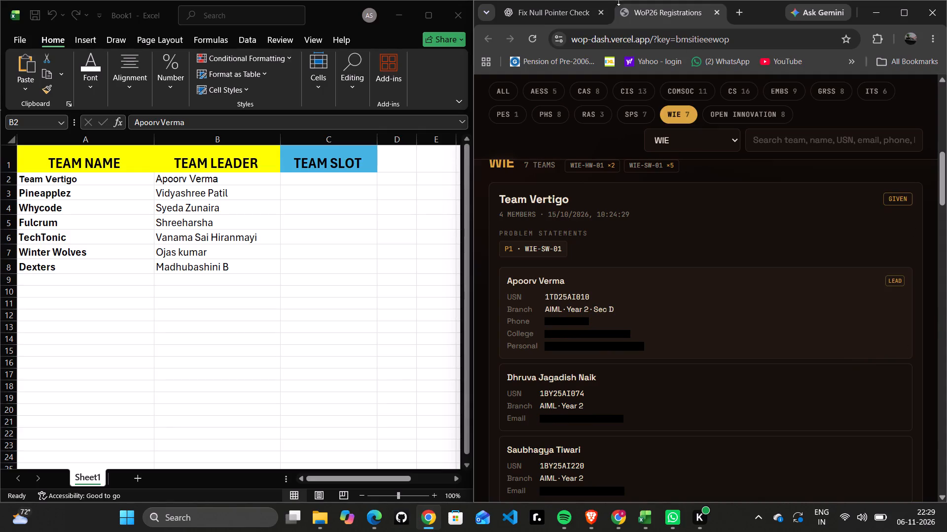
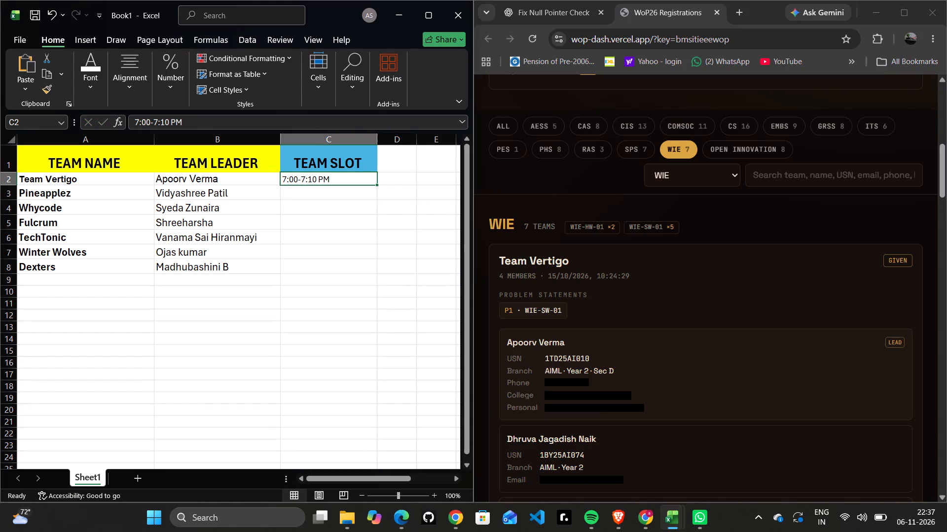
# Enter the slot 7:10-7:20 PM for Pineapplez in the TEAM SLOT column.
pyautogui.click(354, 193)
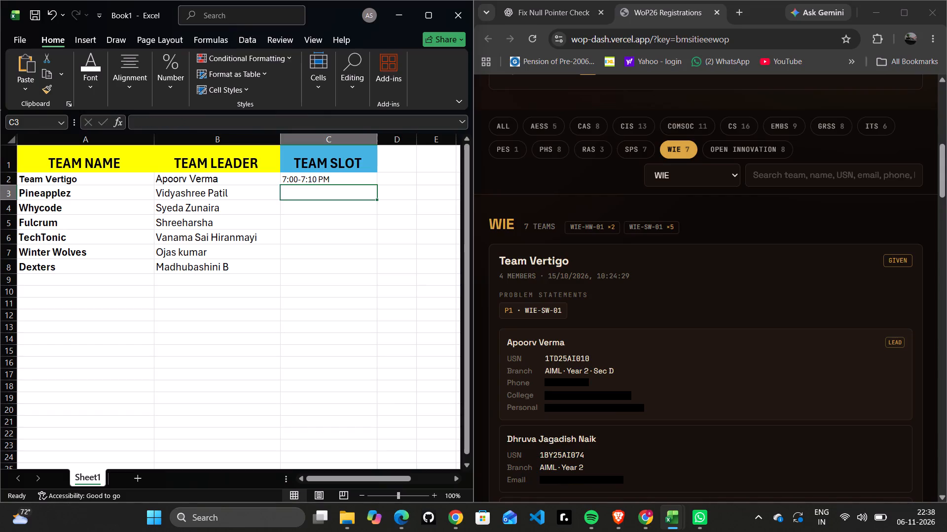
pyautogui.press('7')
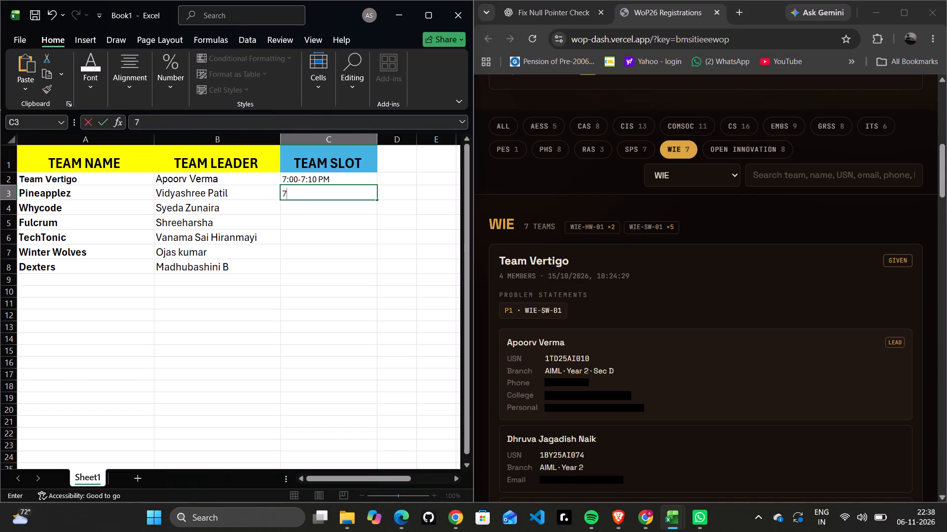
pyautogui.hotkey('shift', ':')
pyautogui.write('10')
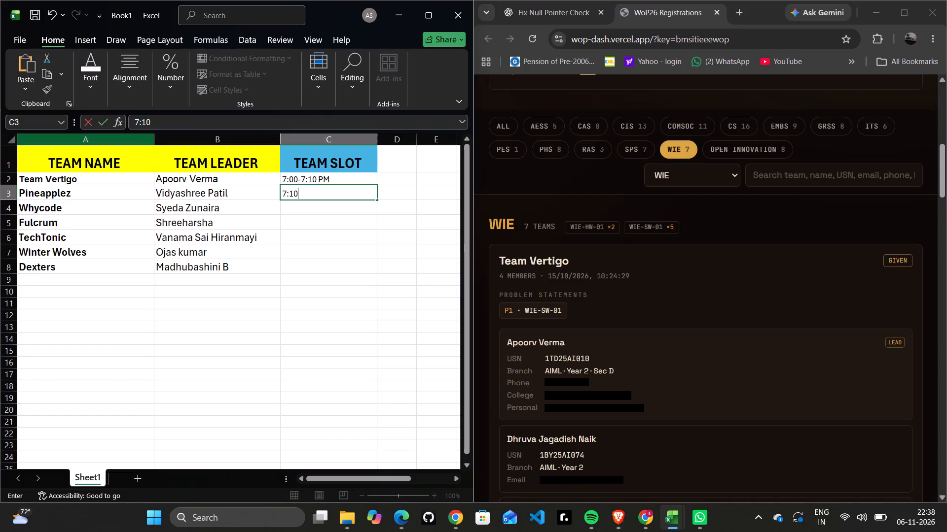
pyautogui.press('-')
pyautogui.press('7')
pyautogui.hotkey('shift', ':')
pyautogui.write('20')
pyautogui.press('space')
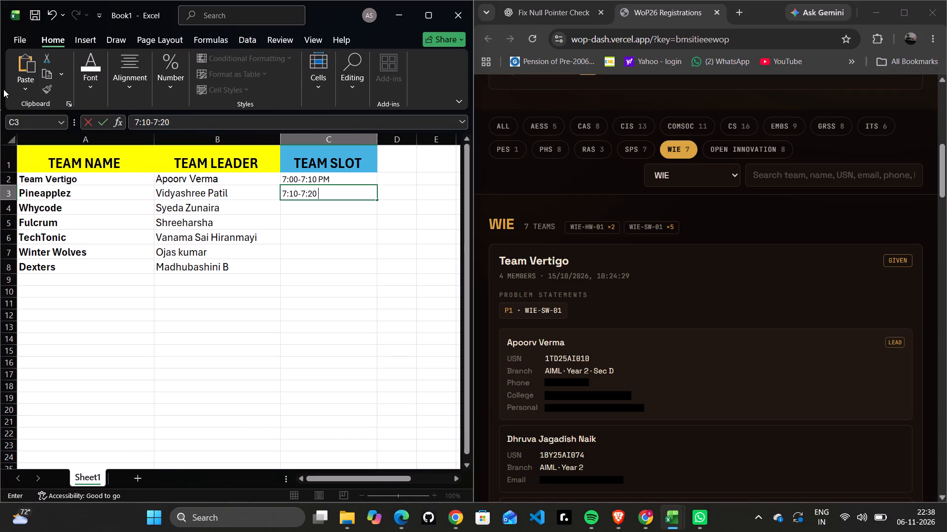
pyautogui.write('PM')
pyautogui.press('Down')
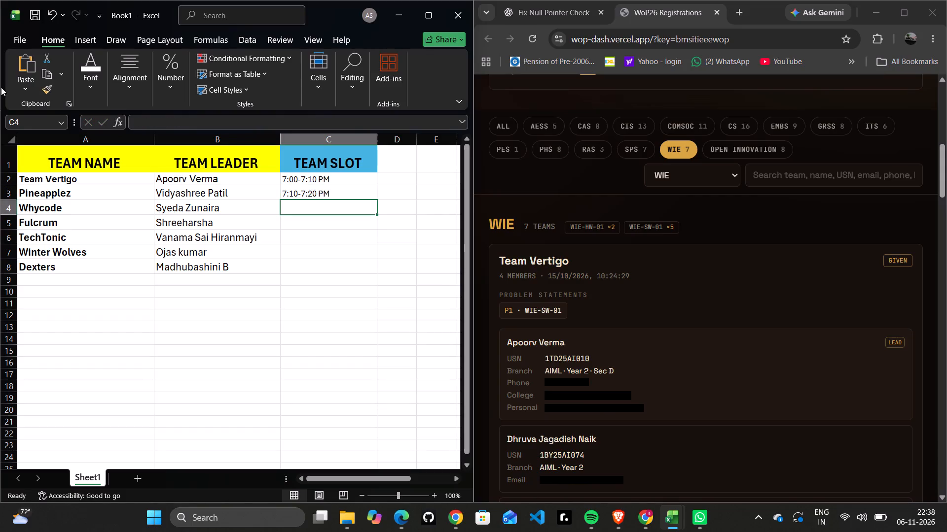
# Enter the slot 7:20-7:30PM for Whycode in the TEAM SLOT column and keep that cell selected.
pyautogui.press('7')
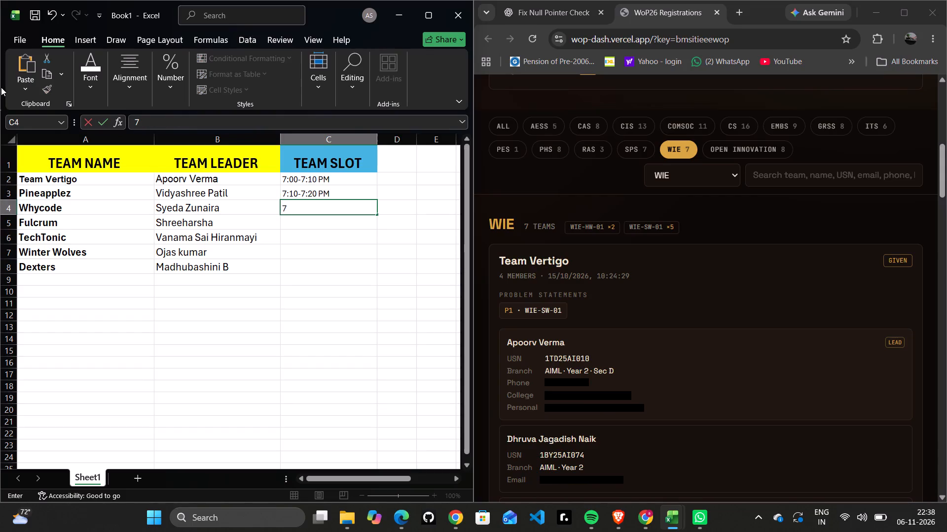
pyautogui.hotkey('shift', ':')
pyautogui.press('2')
pyautogui.press('0')
pyautogui.press('-')
pyautogui.write('730')
pyautogui.press('BackSpace')
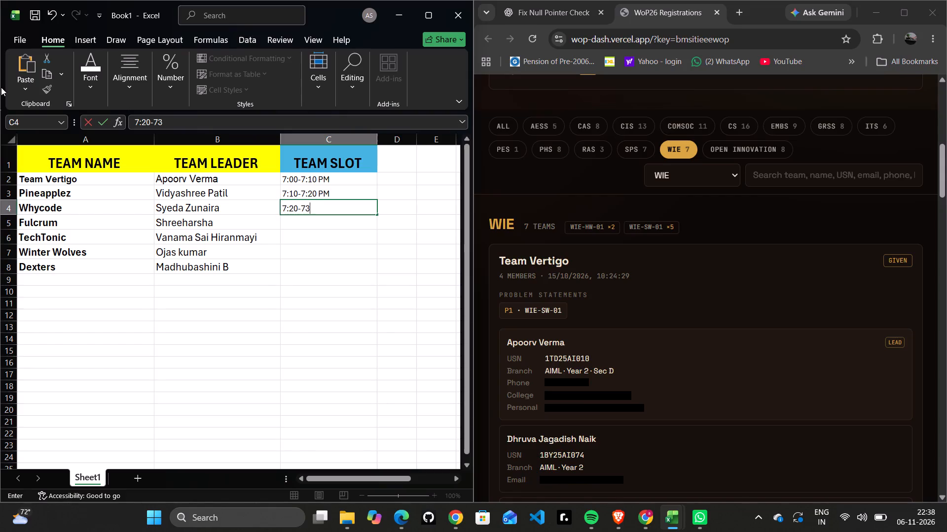
pyautogui.press('BackSpace')
pyautogui.hotkey('shift', ':')
pyautogui.write('30')
pyautogui.press('p')
pyautogui.press('BackSpace')
pyautogui.write('PM')
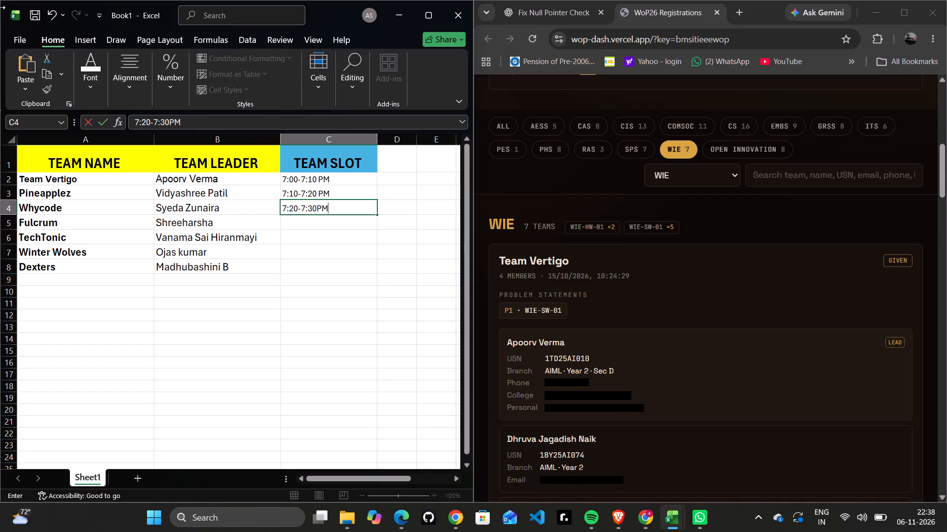
pyautogui.press('Left')
pyautogui.press('Left')
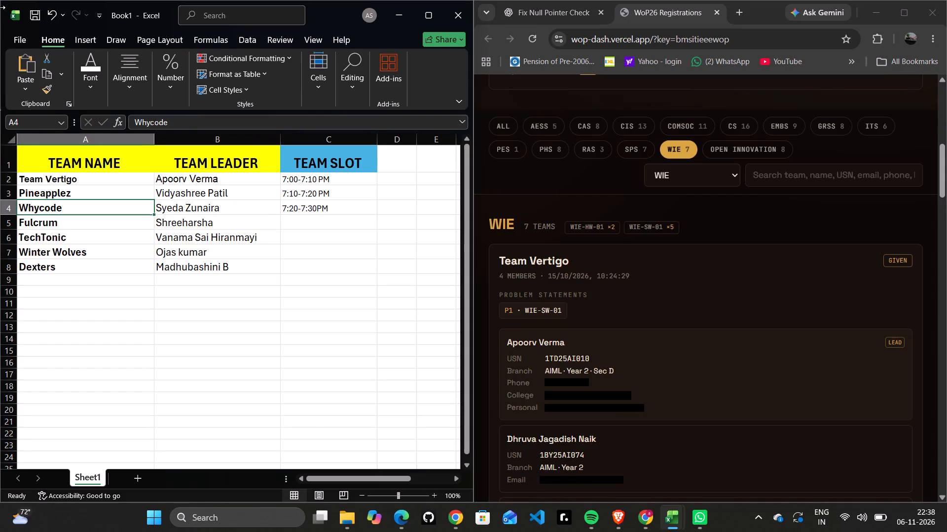
pyautogui.press('Right')
pyautogui.press('Right')
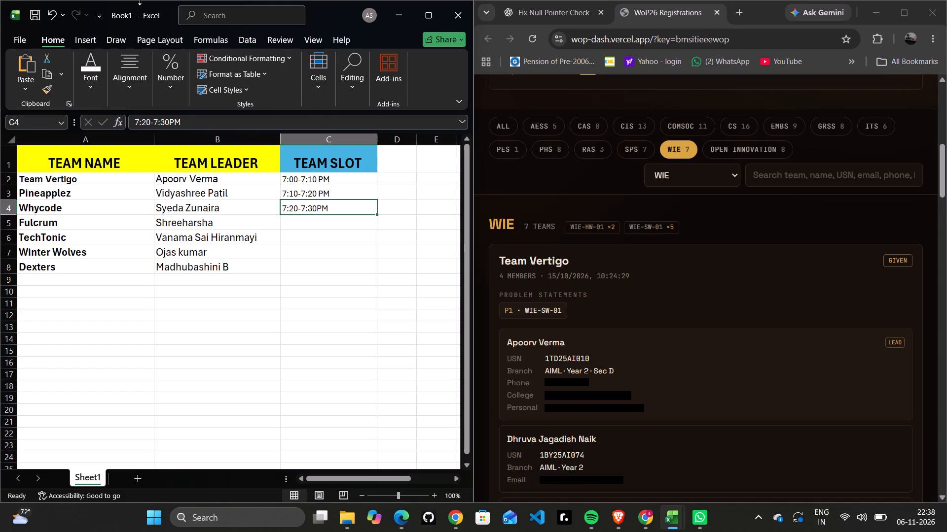
# Insert a space before PM in Whycode's team slot so the entry reads 7:20-7:30 PM.
pyautogui.click(322, 214)
pyautogui.doubleClick(320, 209)
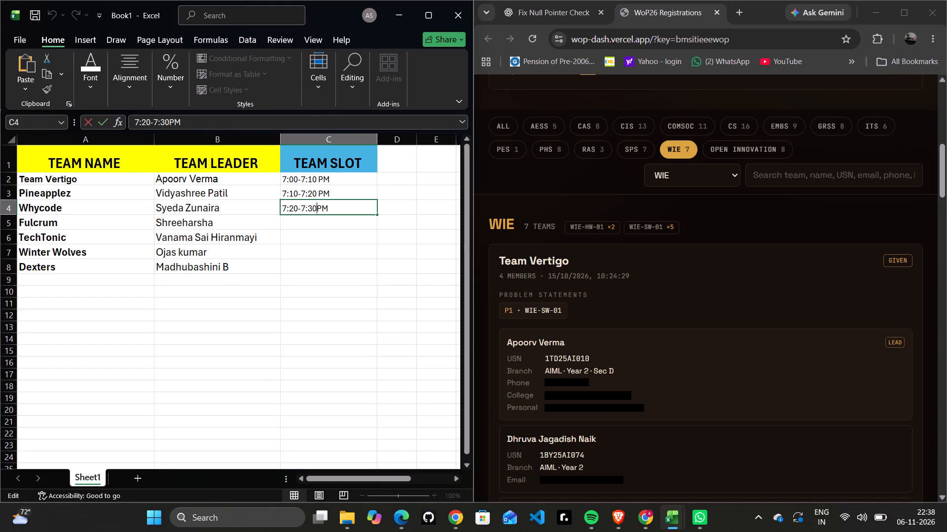
pyautogui.press('space')
# Enter the slot 7:30-7:40 PM for Fulcrum in the TEAM SLOT column.
pyautogui.click(313, 220)
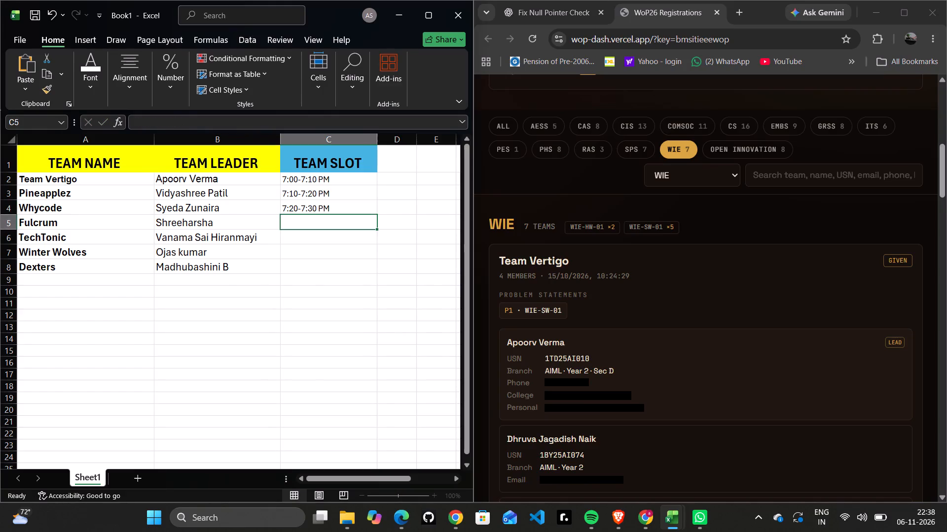
pyautogui.press('7')
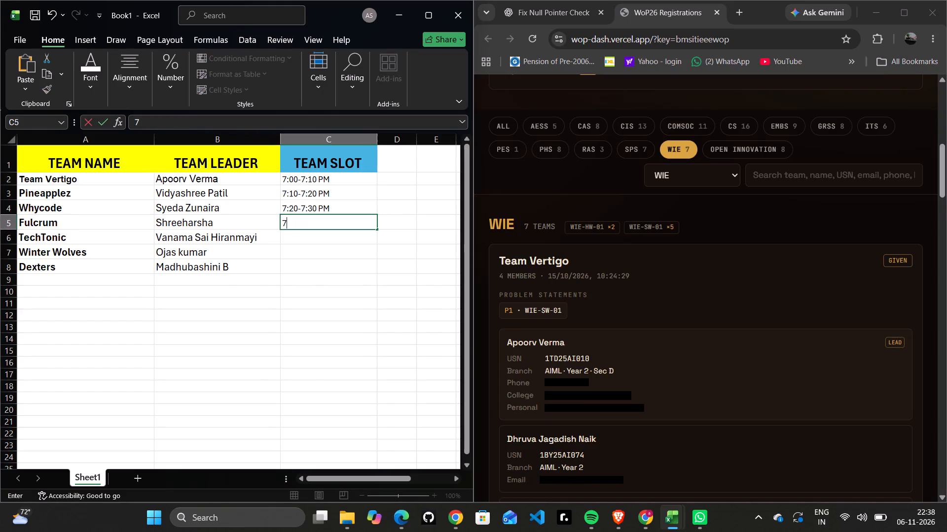
pyautogui.write(':30')
pyautogui.press('-')
pyautogui.press('7')
pyautogui.hotkey('shift', ':')
pyautogui.write('40')
pyautogui.press('space')
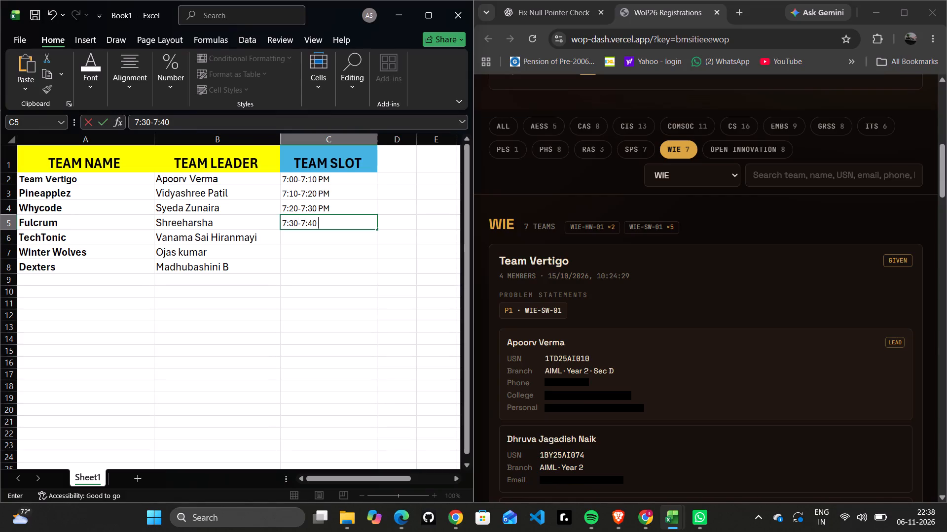
pyautogui.write('PM')
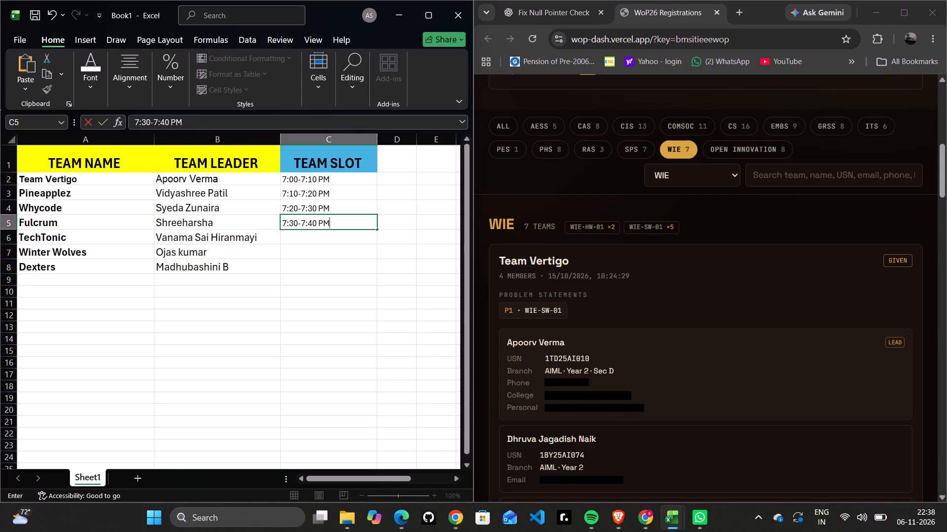
# Enter the slot 7:40-7:50 PM for TechTonic in the TEAM SLOT column.
pyautogui.click(323, 246)
pyautogui.click(323, 235)
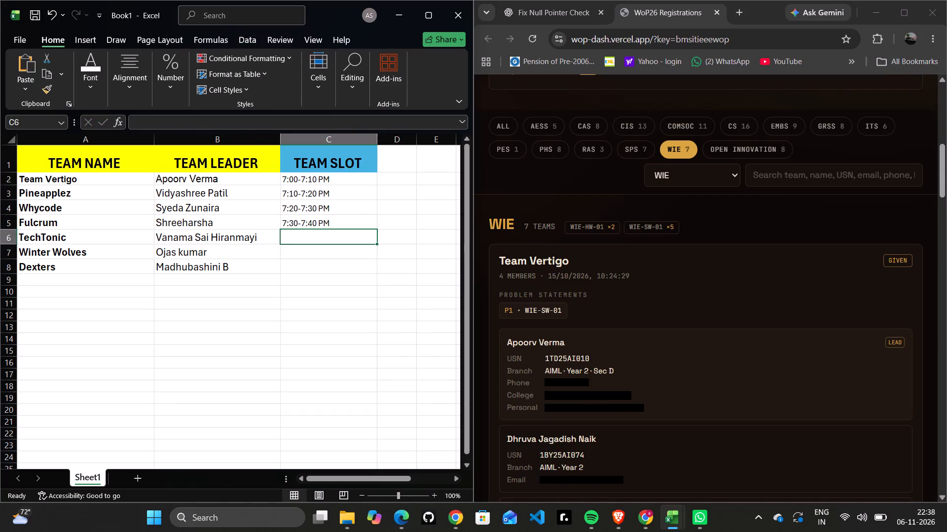
pyautogui.press('7')
pyautogui.hotkey('shift', ':')
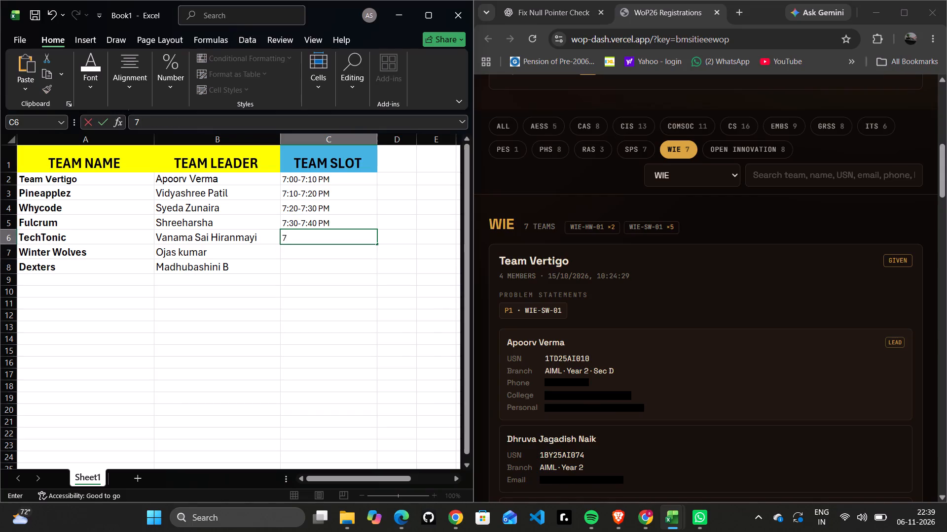
pyautogui.write('40')
pyautogui.press('-')
pyautogui.press('7')
pyautogui.hotkey('shift', ':')
pyautogui.write('50')
pyautogui.press('space')
pyautogui.write('PM')
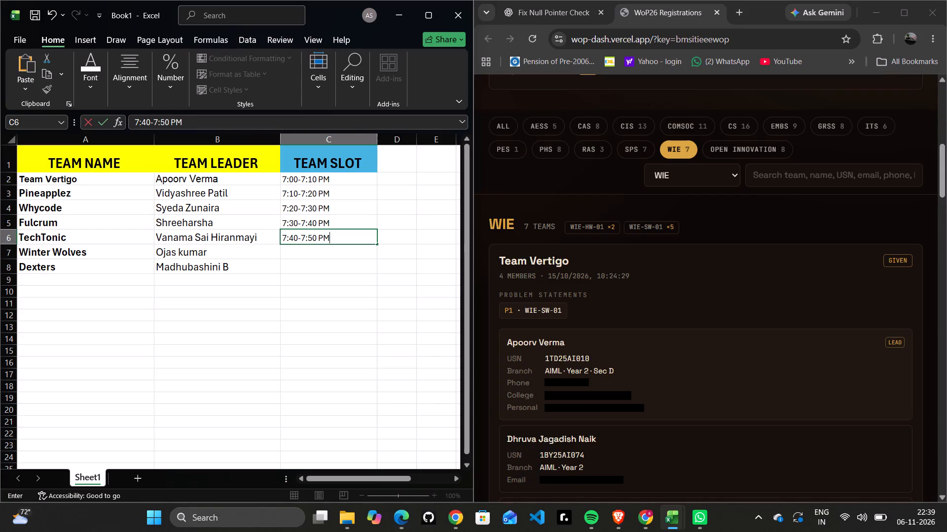
# Enter the slot 7:50-8:00 PM for Winter Wolves in the TEAM SLOT column.
pyautogui.click(330, 252)
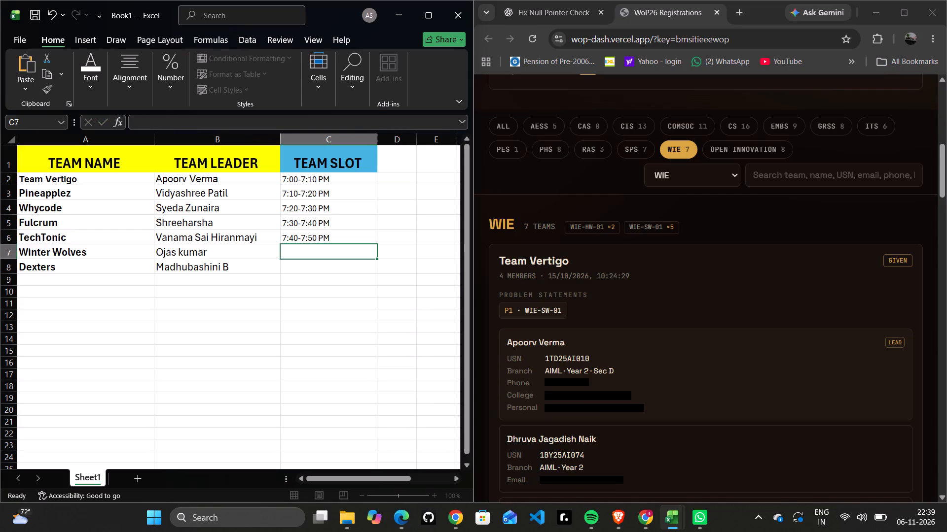
pyautogui.press('7')
pyautogui.hotkey('shift', ':')
pyautogui.write('50')
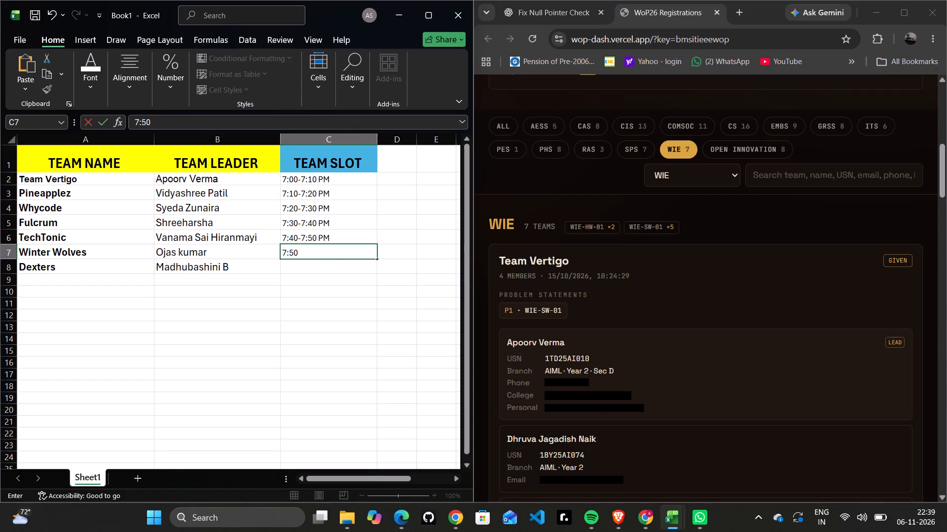
pyautogui.press('-')
pyautogui.press('7')
pyautogui.press('BackSpace')
pyautogui.write('800')
pyautogui.press('BackSpace')
pyautogui.press('BackSpace')
pyautogui.press('BackSpace')
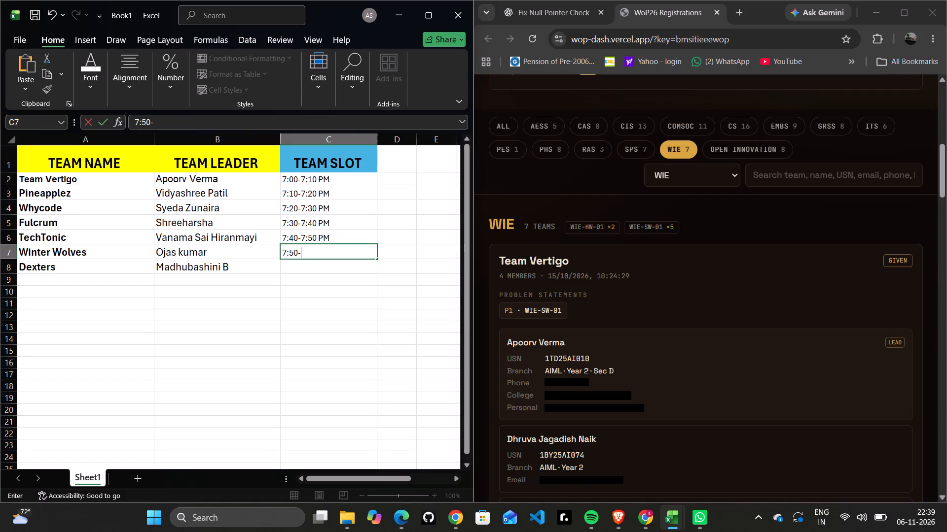
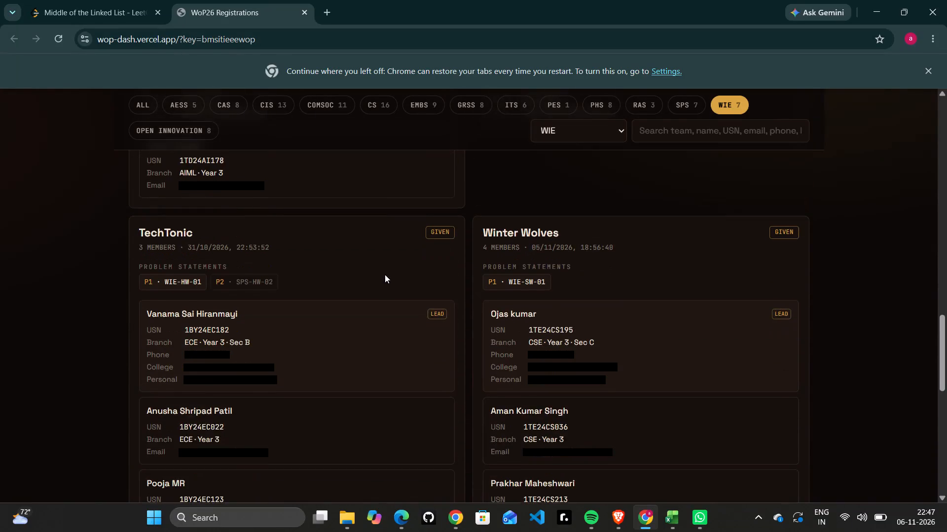
# Review the remaining WIE team cards on the registrations dashboard, from TechTonic and Winter Wolves through Dexters.
pyautogui.scroll(-1, 384, 277)
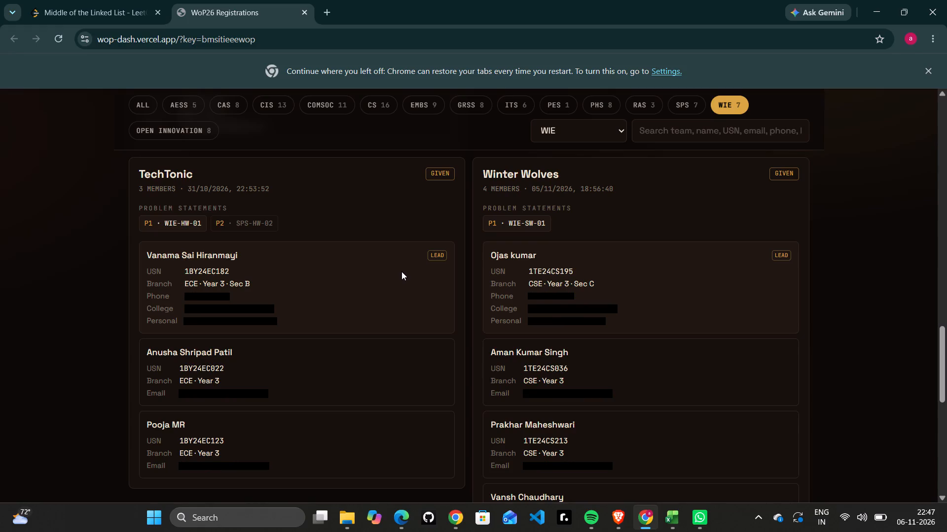
pyautogui.scroll(-6, 417, 306)
pyautogui.scroll(-1, 407, 345)
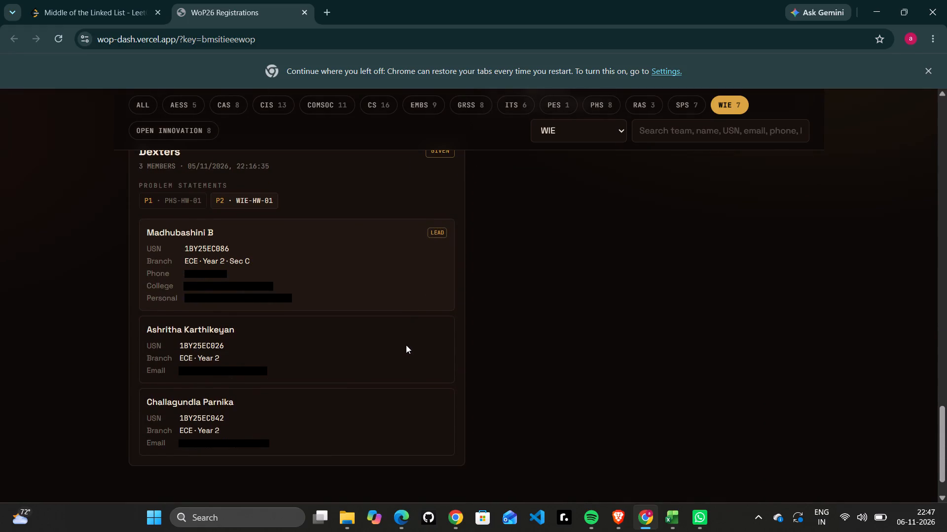
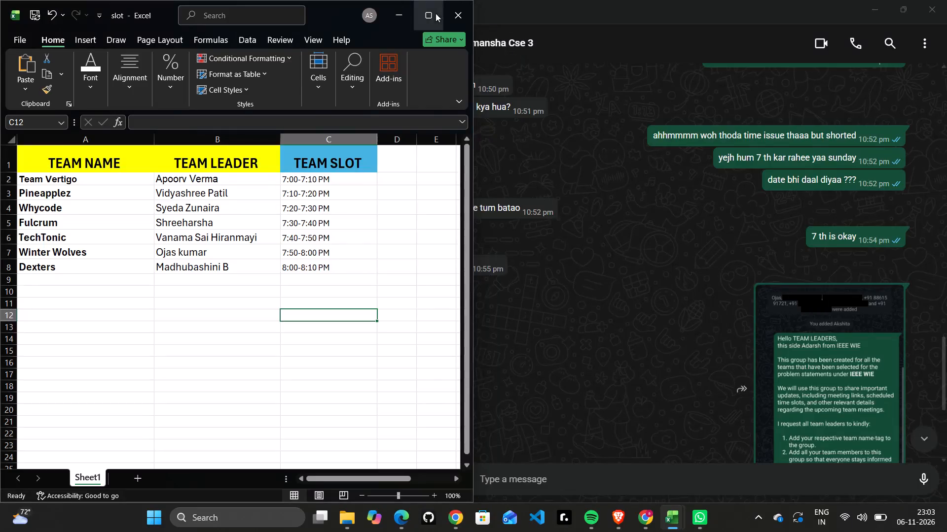
# Maximize the slot workbook and capture a rectangular screenshot of the team table, from the header row through the Dexters row across all three columns.
pyautogui.click(436, 13)
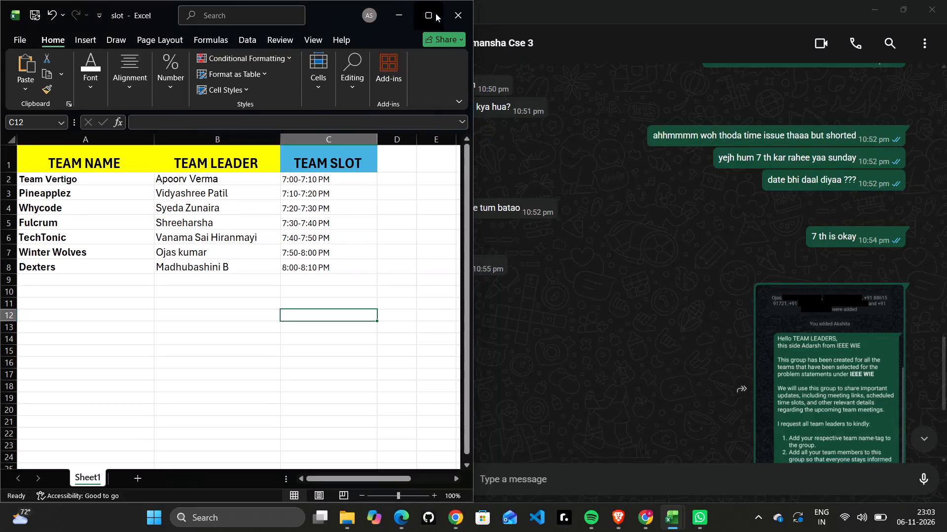
pyautogui.click(596, 324)
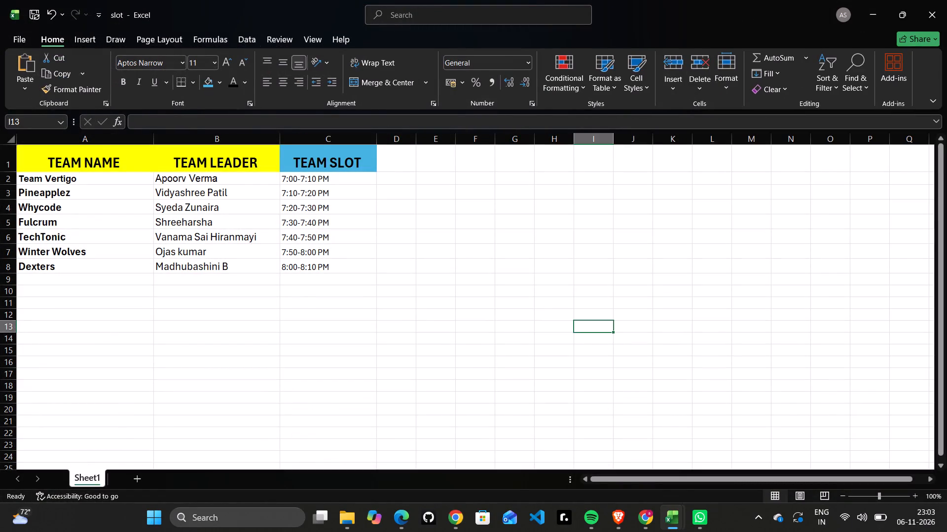
pyautogui.press('Print')
pyautogui.moveTo(15, 143); pyautogui.dragTo(375, 277)
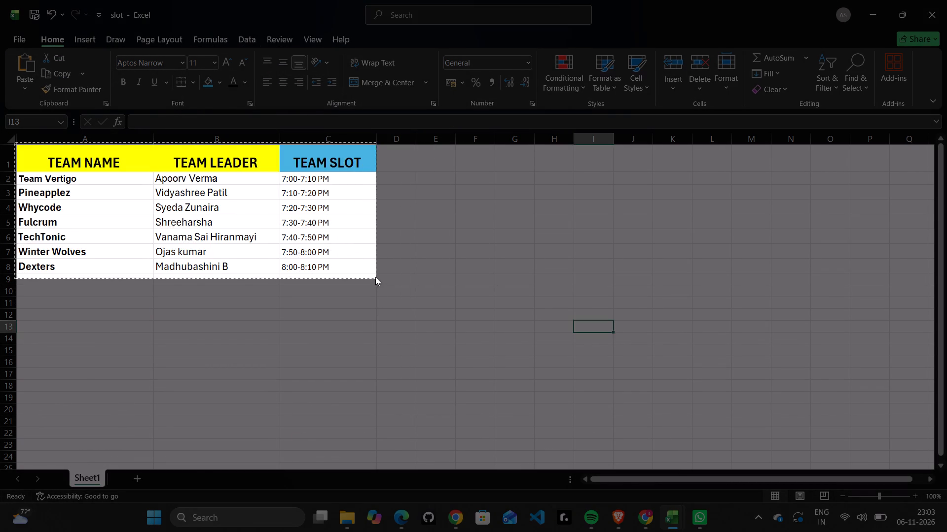